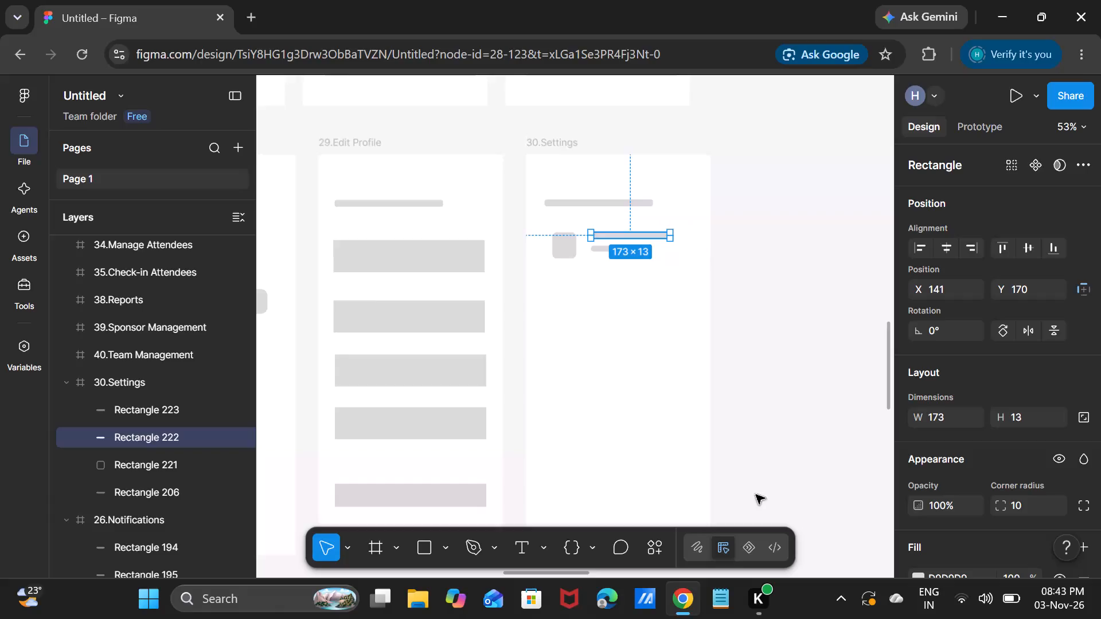
Duplicate the 52 × 57 rounded square in the 30.Settings frame directly below the original, at about X 57, Y 284.
{"action": "left_click", "coordinate": [557, 346]}
{"action": "left_click", "coordinate": [559, 248]}
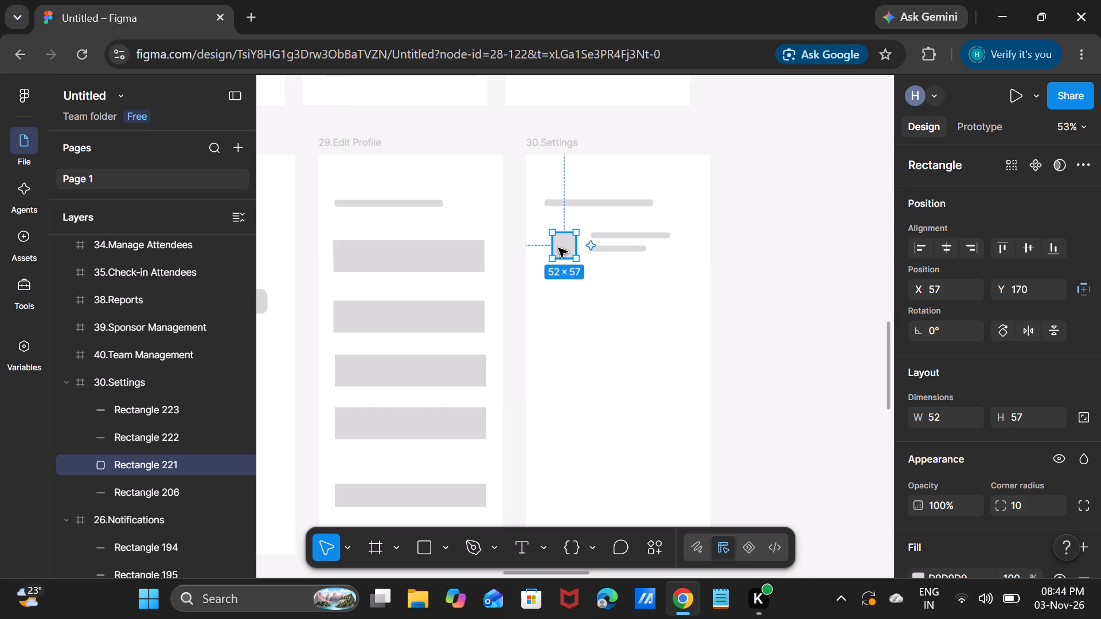
{"action": "key", "text": "ctrl+c"}
{"action": "key", "text": "ctrl+v"}
{"action": "left_click_drag", "start_coordinate": [559, 248], "coordinate": [562, 311]}
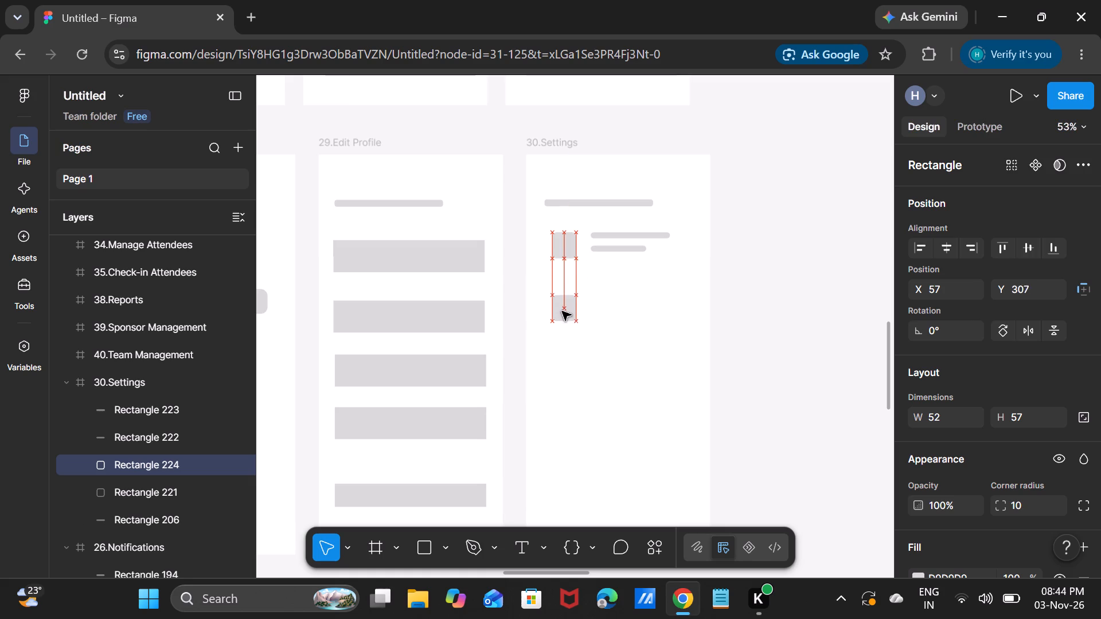
{"action": "left_click_drag", "start_coordinate": [562, 311], "coordinate": [559, 304]}
{"action": "left_click_drag", "start_coordinate": [559, 304], "coordinate": [559, 303]}
Add two more copies of the square below the second one in the same column, the lower at about Y 522.
{"action": "key", "text": "ctrl+c"}
{"action": "key", "text": "ctrl+v"}
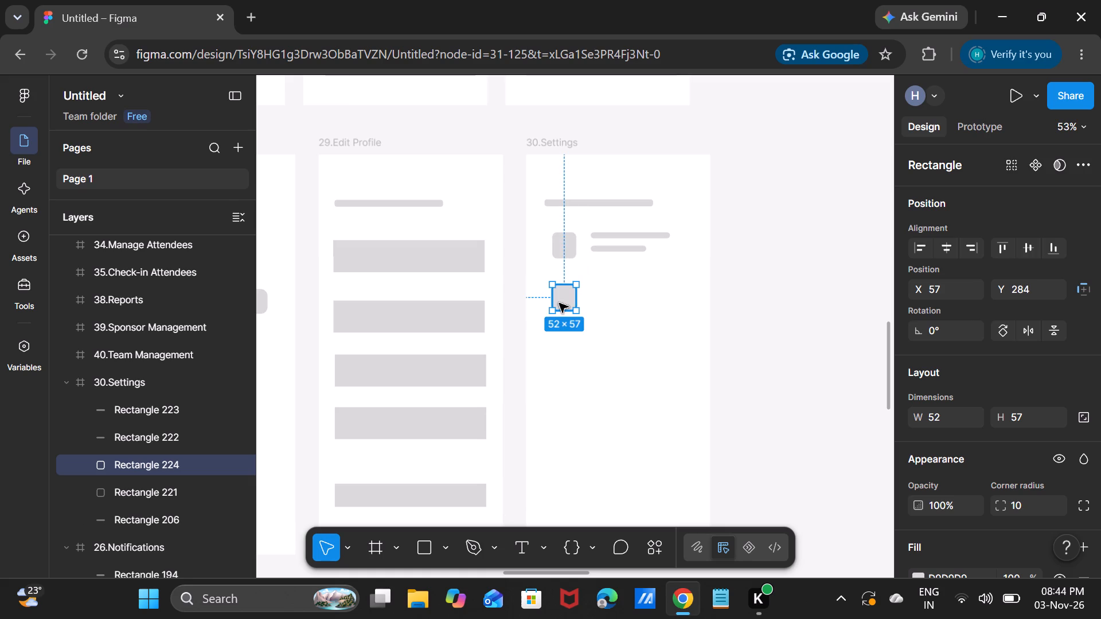
{"action": "left_click_drag", "start_coordinate": [559, 303], "coordinate": [559, 361]}
{"action": "key", "text": "ctrl+v"}
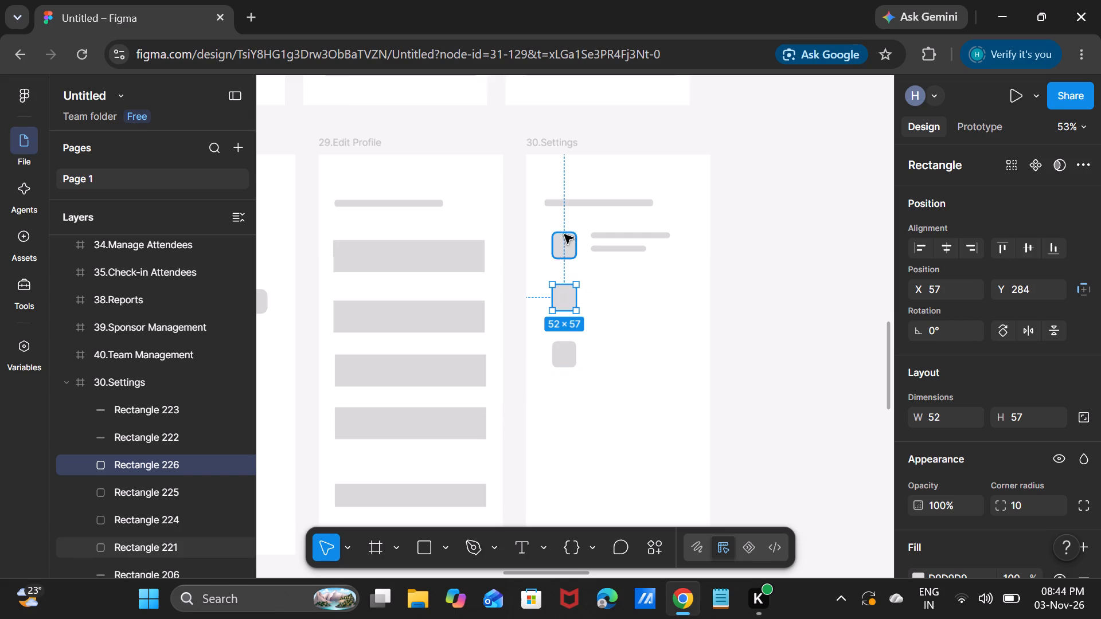
{"action": "left_click_drag", "start_coordinate": [564, 300], "coordinate": [568, 406]}
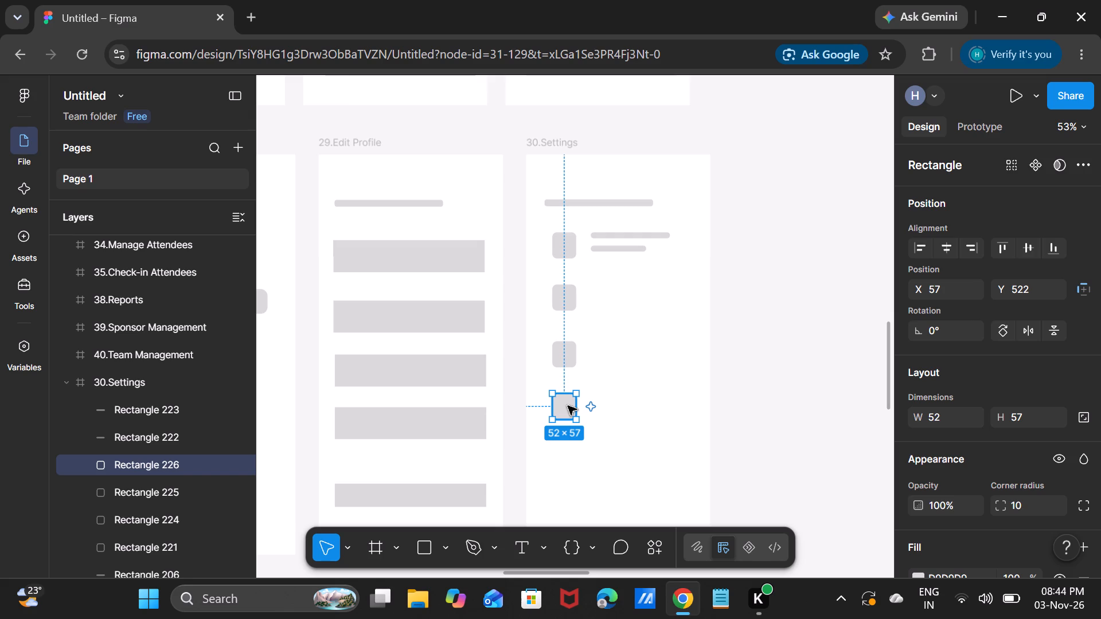
Add a fifth copy of the square at the bottom of the column, at about X 57, Y 663.
{"action": "left_click", "coordinate": [568, 406]}
{"action": "key", "text": "ctrl+v"}
{"action": "key", "text": "ctrl+c"}
{"action": "left_click", "coordinate": [555, 406]}
{"action": "left_click_drag", "start_coordinate": [568, 409], "coordinate": [571, 473]}
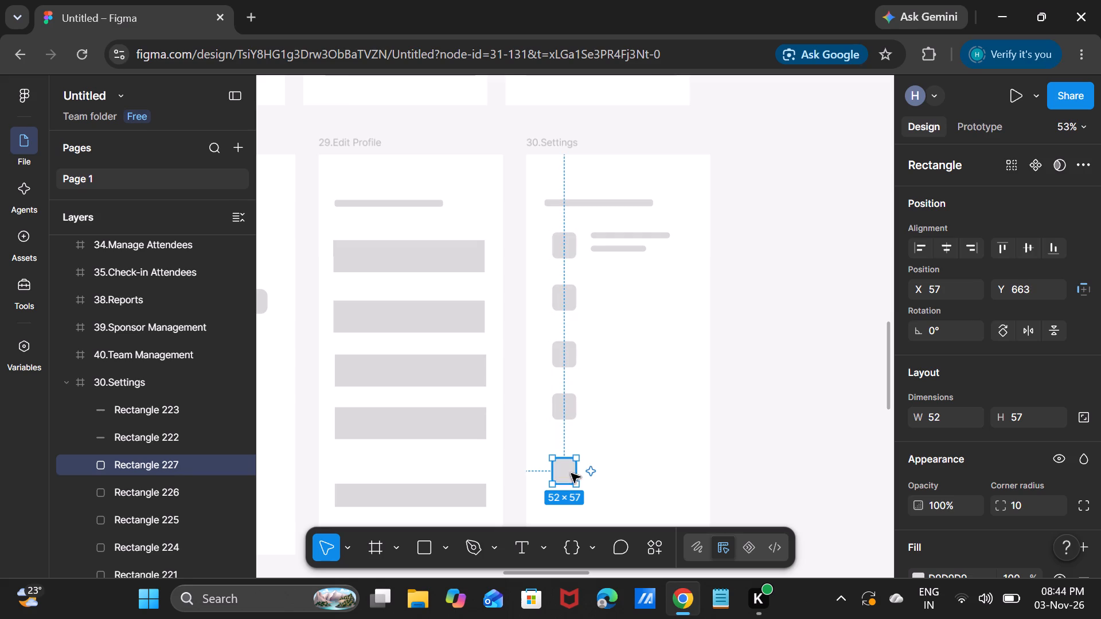
Duplicate the 173 × 13 bar of the first settings row beside the second square, at about X 126, Y 298.
{"action": "left_click", "coordinate": [646, 236]}
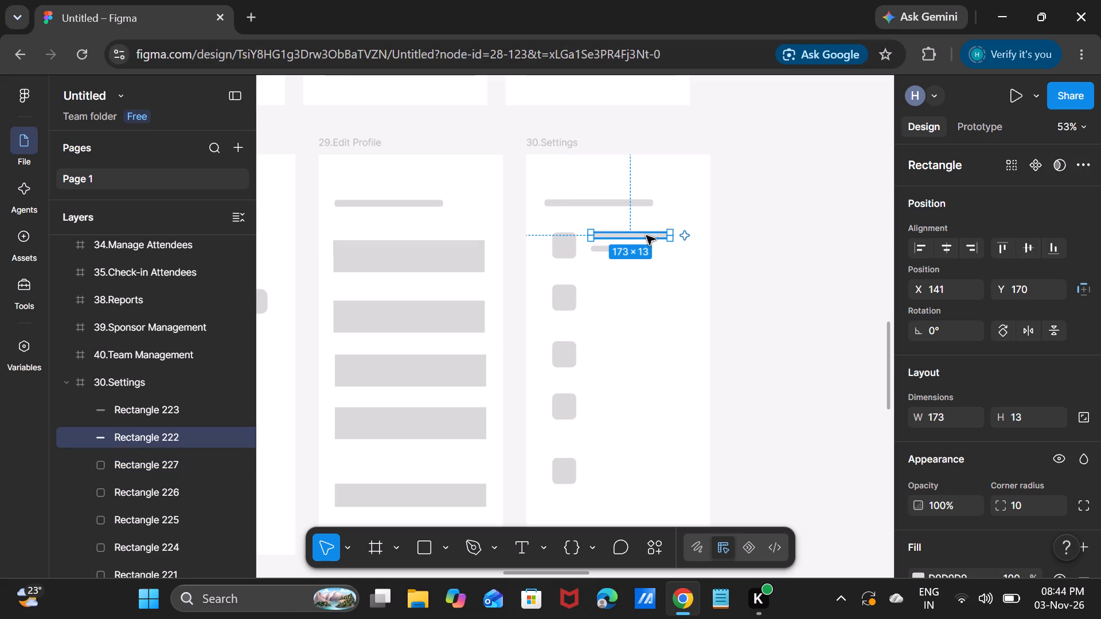
{"action": "key", "text": "ctrl+c"}
{"action": "key", "text": "ctrl+v"}
{"action": "left_click_drag", "start_coordinate": [646, 236], "coordinate": [649, 295]}
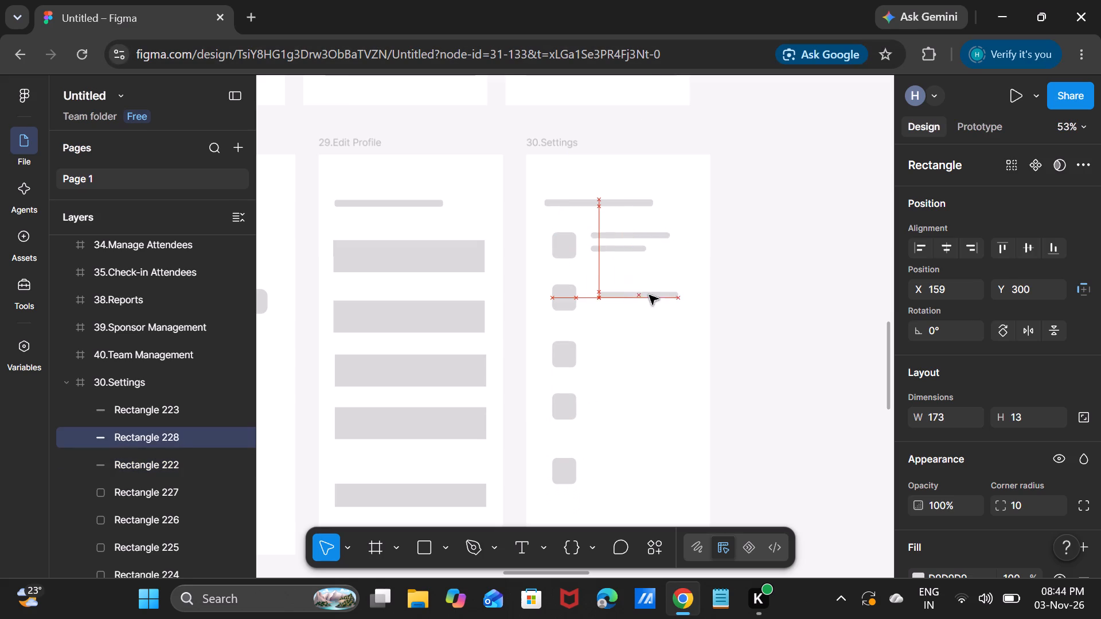
{"action": "left_click_drag", "start_coordinate": [649, 295], "coordinate": [640, 295]}
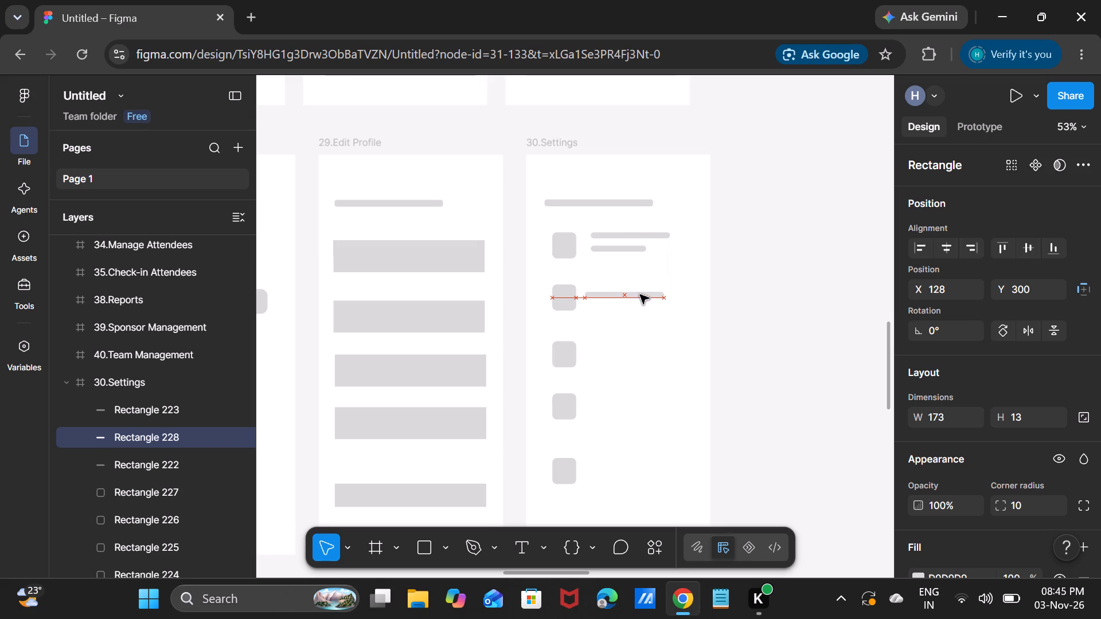
{"action": "left_click_drag", "start_coordinate": [640, 295], "coordinate": [639, 293]}
Place copies of the 173 × 13 bar beside the third and fourth squares, the latter at about X 126, Y 536.
{"action": "key", "text": "ctrl+v"}
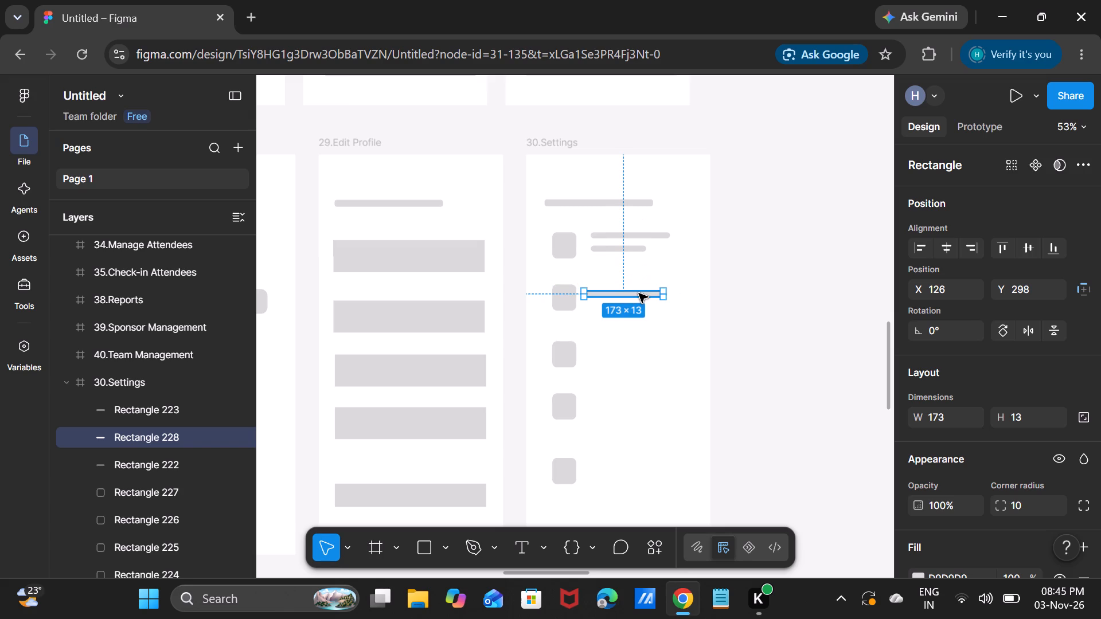
{"action": "left_click", "coordinate": [639, 293]}
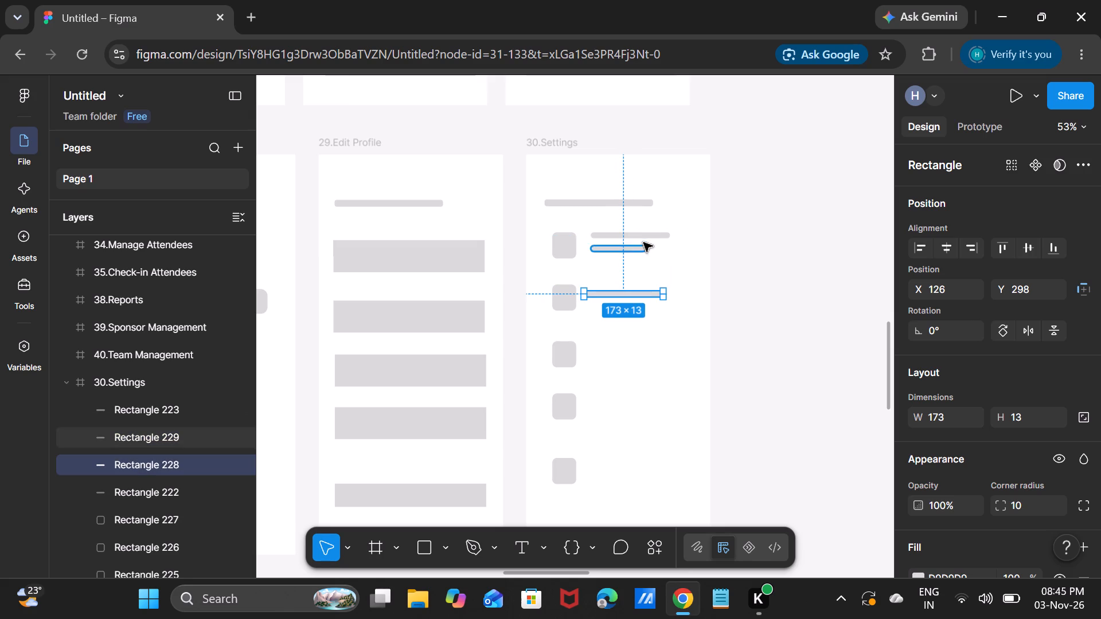
{"action": "left_click_drag", "start_coordinate": [649, 235], "coordinate": [651, 367]}
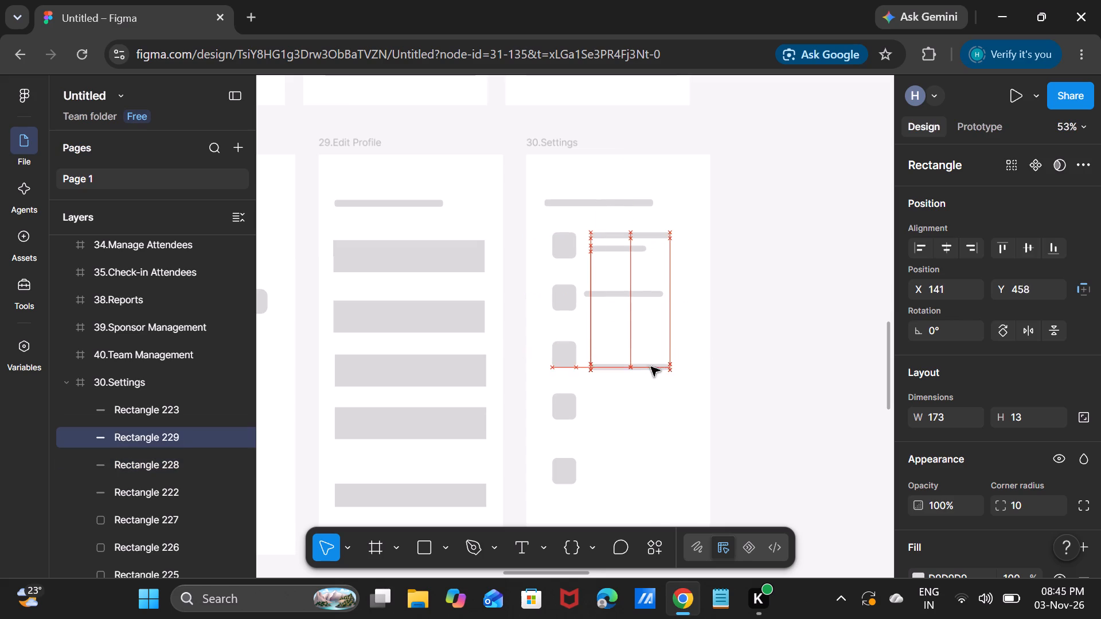
{"action": "left_click_drag", "start_coordinate": [651, 367], "coordinate": [645, 347]}
{"action": "key", "text": "ctrl+v"}
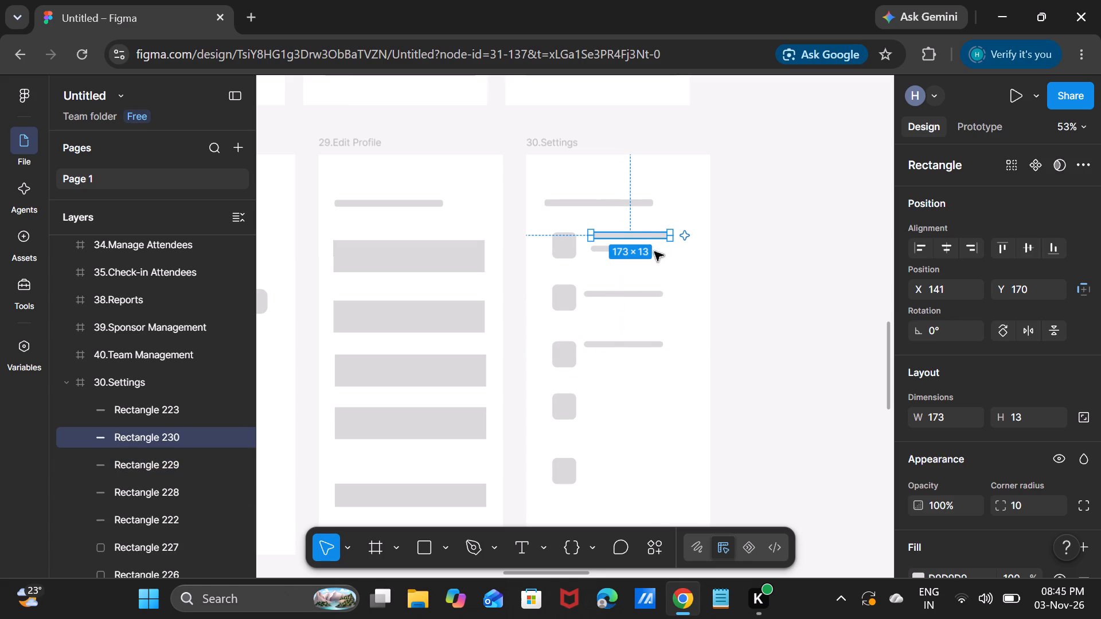
{"action": "left_click_drag", "start_coordinate": [657, 236], "coordinate": [657, 235]}
{"action": "left_click_drag", "start_coordinate": [657, 235], "coordinate": [649, 401]}
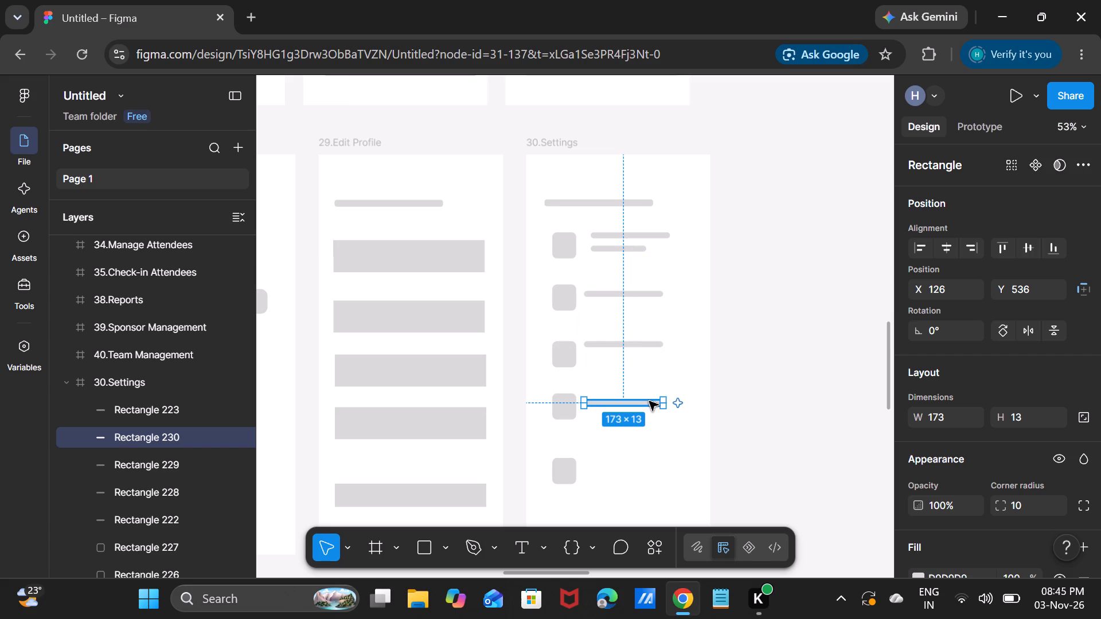
Place another copy of the 173 × 13 bar beside the fifth square, left-aligned with the bars above it.
{"action": "key", "text": "ctrl+v"}
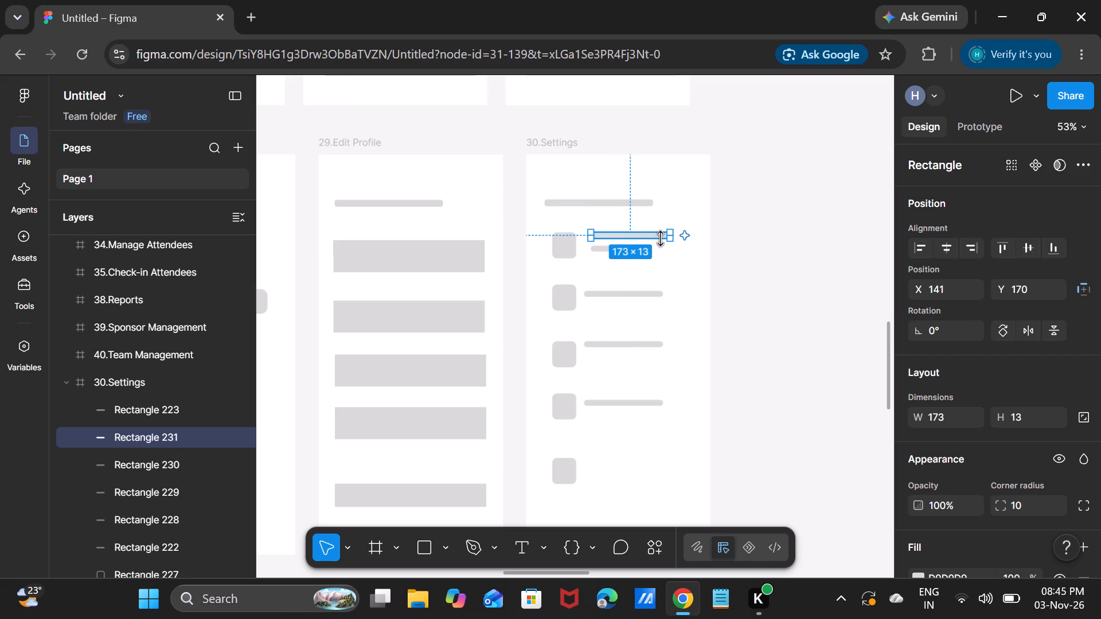
{"action": "left_click_drag", "start_coordinate": [663, 235], "coordinate": [677, 455]}
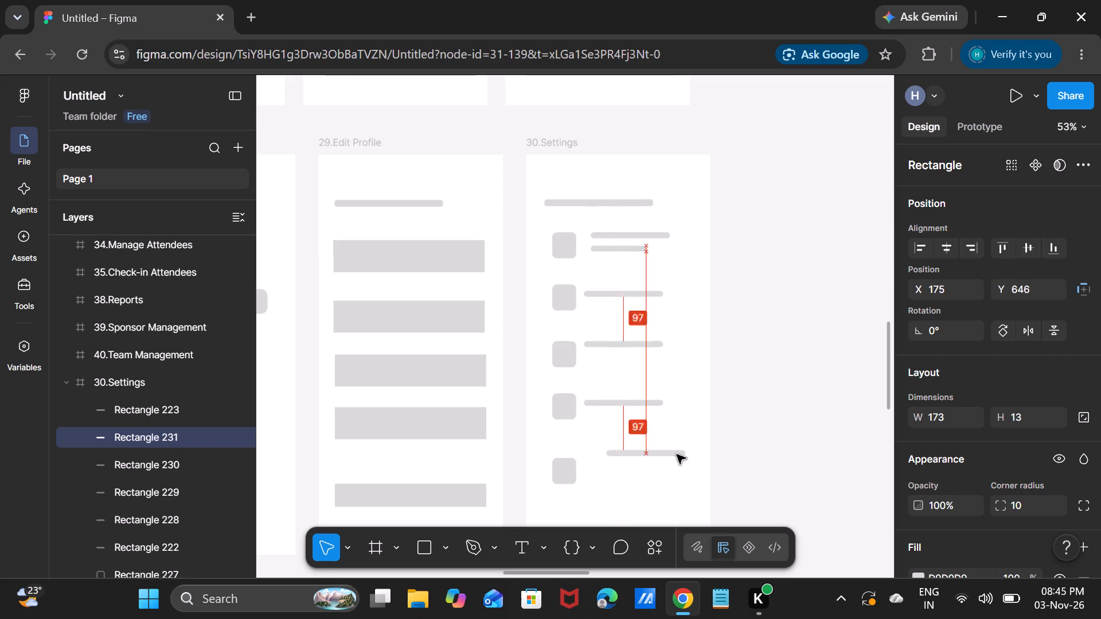
{"action": "left_click_drag", "start_coordinate": [677, 455], "coordinate": [659, 465]}
{"action": "left_click", "coordinate": [809, 424]}
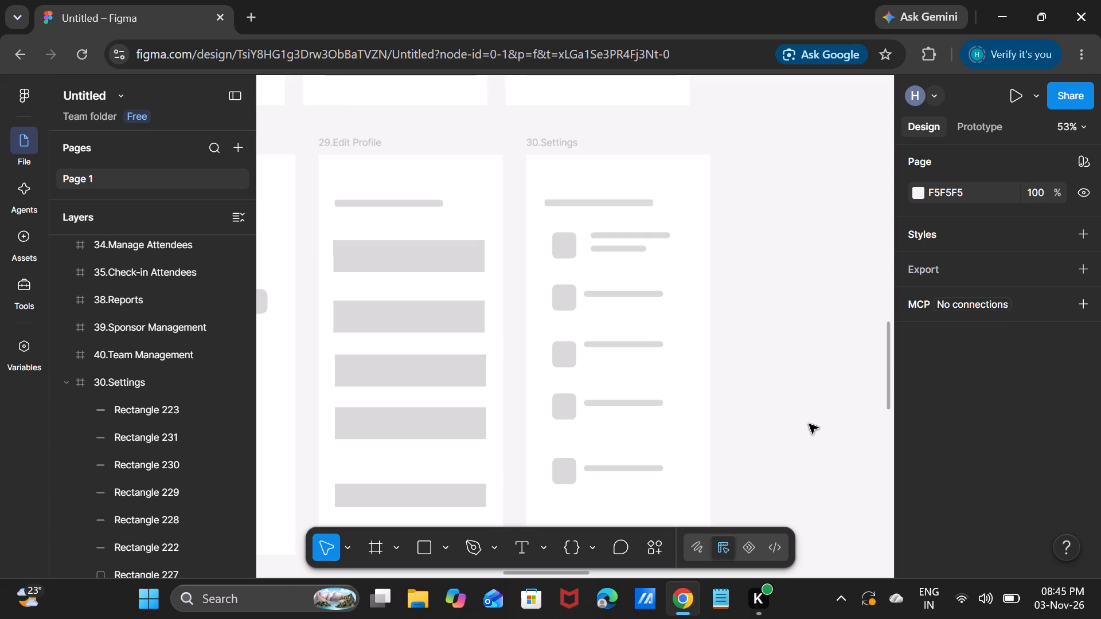
Duplicate the 121 × 13 bar of the first row just beneath the second row's long bar, aligning their left edges.
{"action": "left_click", "coordinate": [608, 253]}
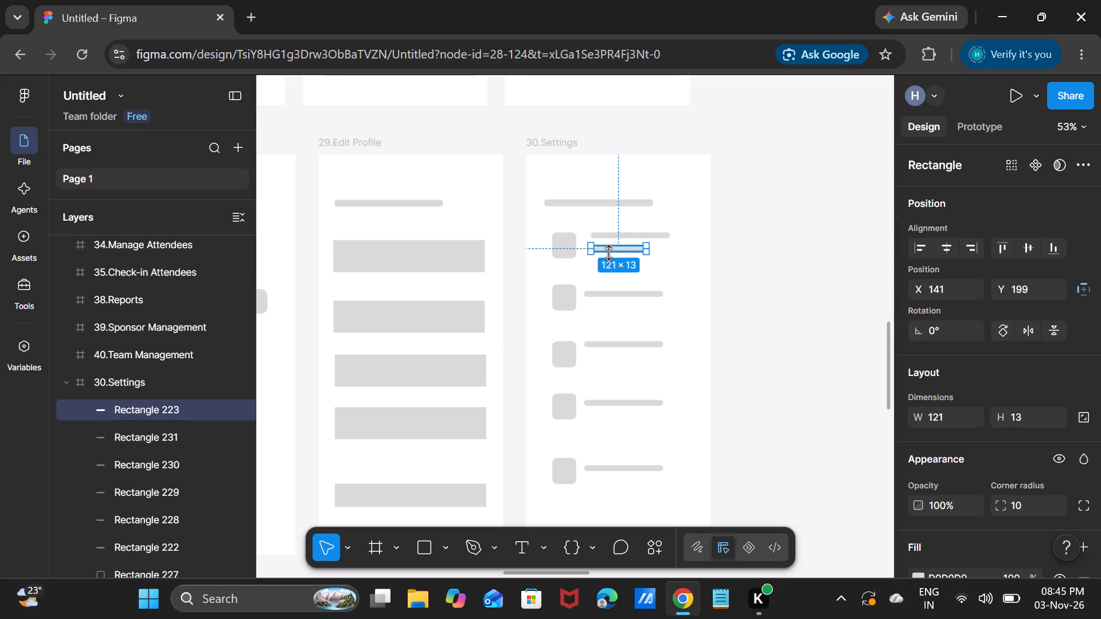
{"action": "key", "text": "ctrl+c"}
{"action": "left_click", "coordinate": [608, 253], "text": "ctrl"}
{"action": "key", "text": "ctrl+v"}
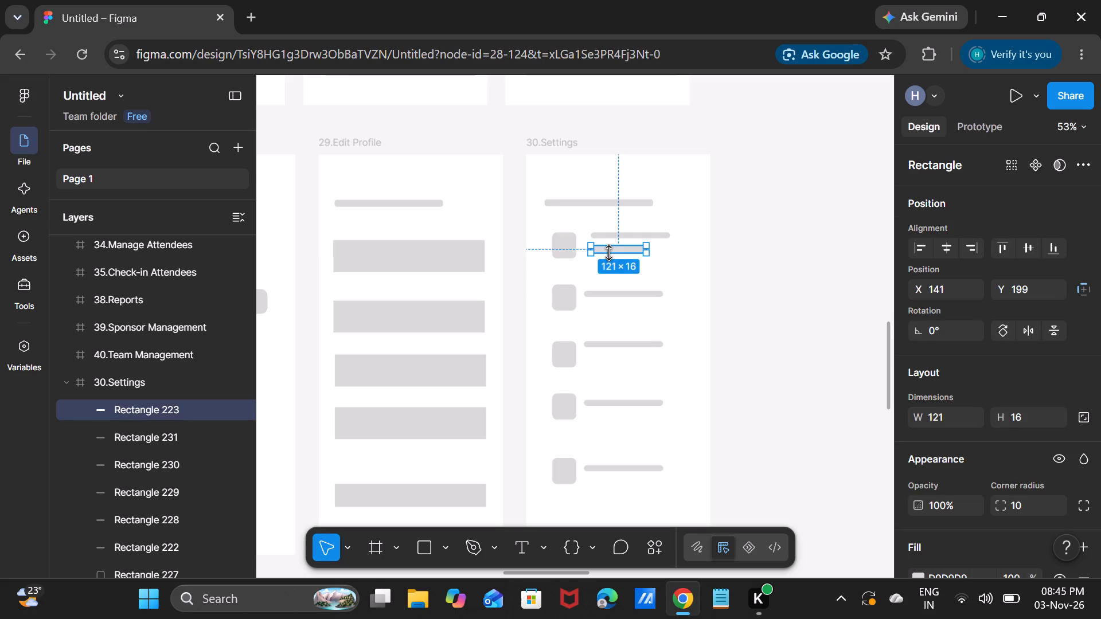
{"action": "left_click", "coordinate": [671, 270]}
{"action": "left_click_drag", "start_coordinate": [642, 245], "coordinate": [646, 290]}
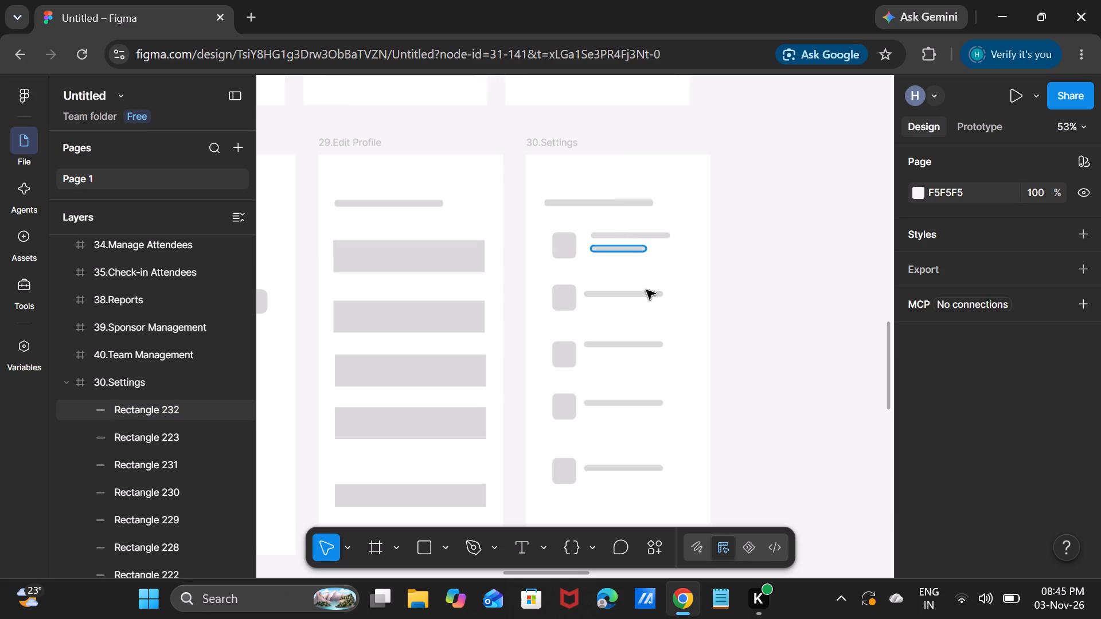
{"action": "left_click_drag", "start_coordinate": [646, 290], "coordinate": [635, 311]}
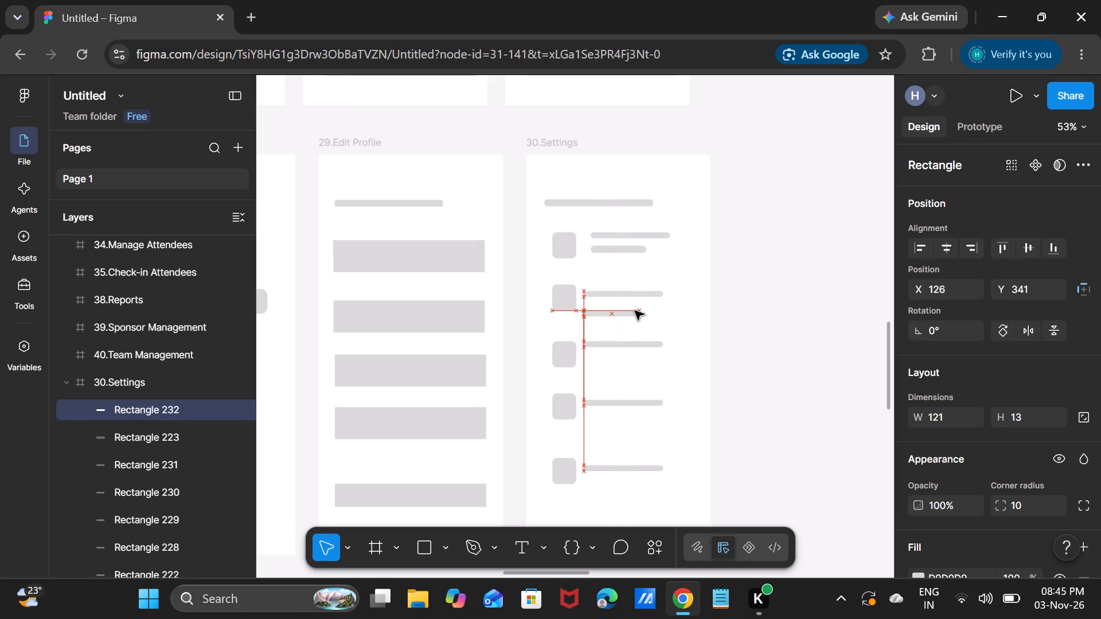
{"action": "left_click_drag", "start_coordinate": [635, 311], "coordinate": [635, 301]}
{"action": "left_click", "coordinate": [718, 408]}
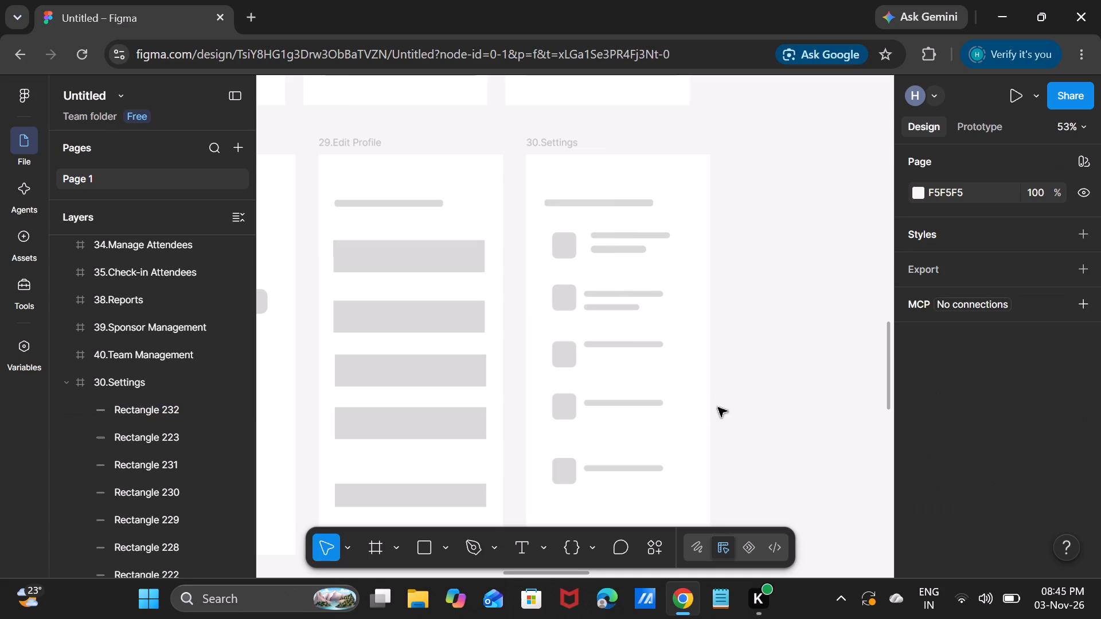
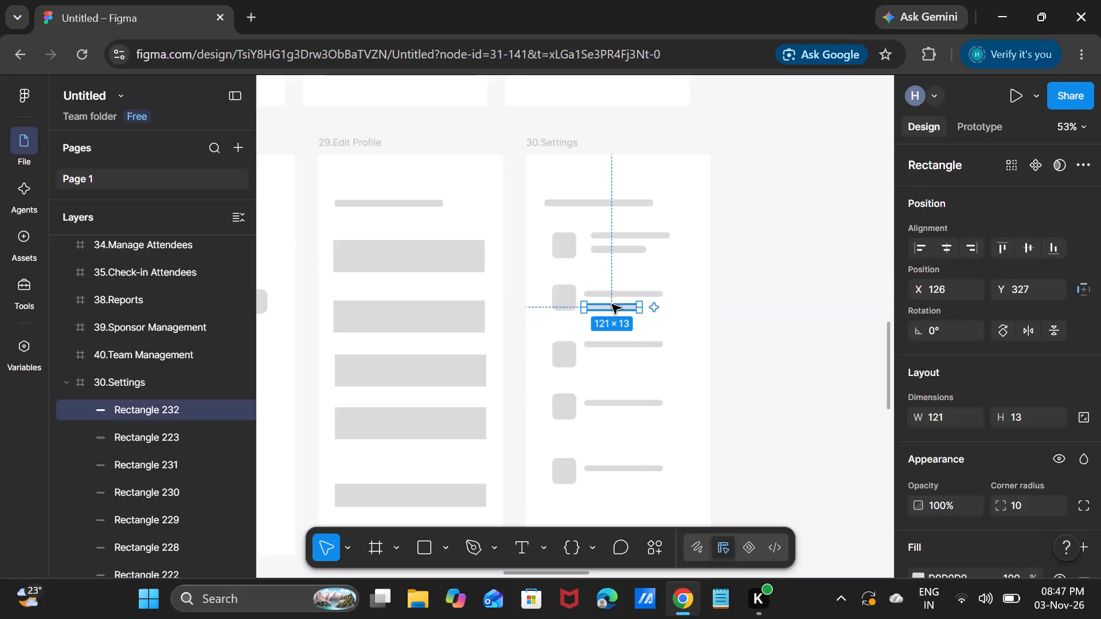
Duplicate the second row's 121 × 13 bar beneath the third row's long bar, at about X 126, Y 440.
{"action": "left_click", "coordinate": [612, 304]}
{"action": "key", "text": "ctrl+c"}
{"action": "key", "text": "ctrl+v"}
{"action": "left_click_drag", "start_coordinate": [612, 304], "coordinate": [610, 359]}
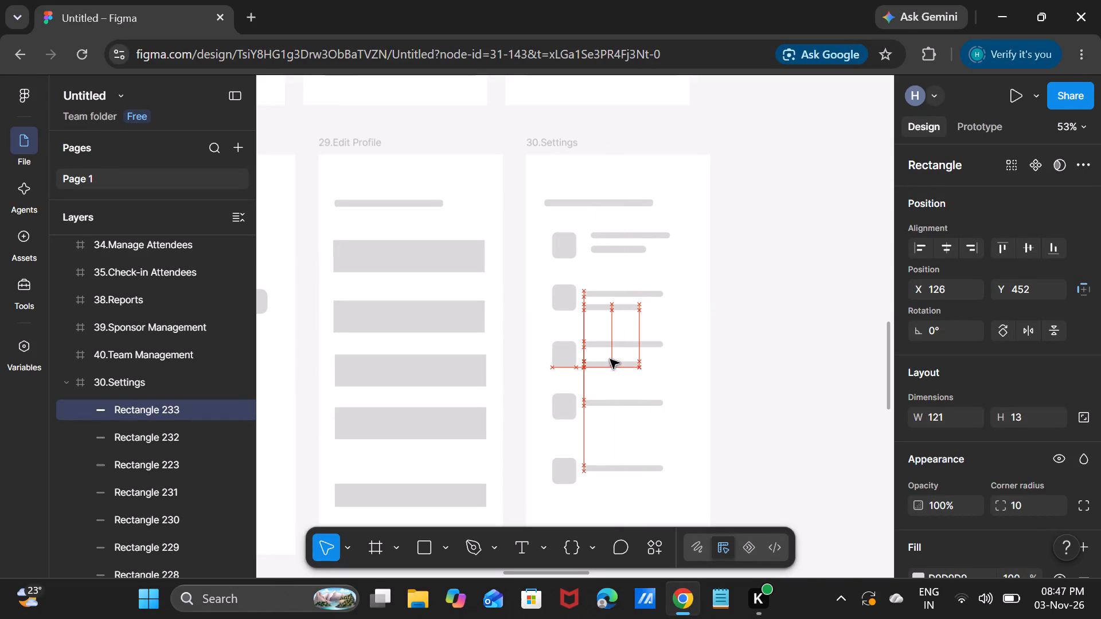
{"action": "left_click_drag", "start_coordinate": [610, 359], "coordinate": [610, 358]}
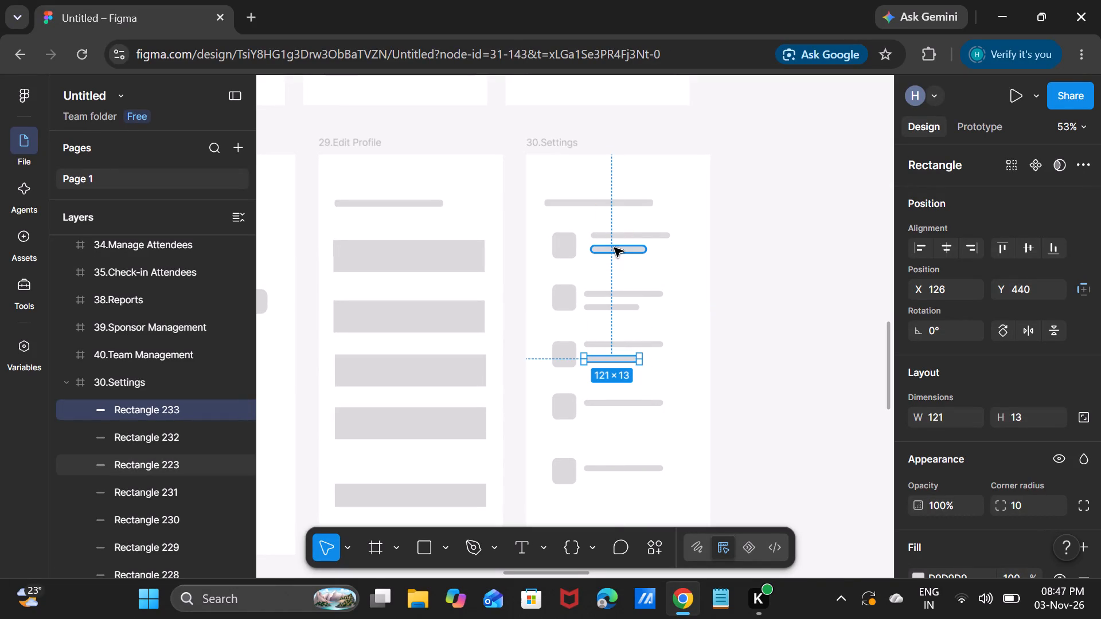
Paste a copy of the 121 × 13 bar and move the first row's short bar beneath the fourth row's long bar, at X 126, Y 571.
{"action": "left_click", "coordinate": [614, 248], "text": "ctrl"}
{"action": "key", "text": "ctrl+v"}
{"action": "left_click_drag", "start_coordinate": [614, 248], "coordinate": [639, 295]}
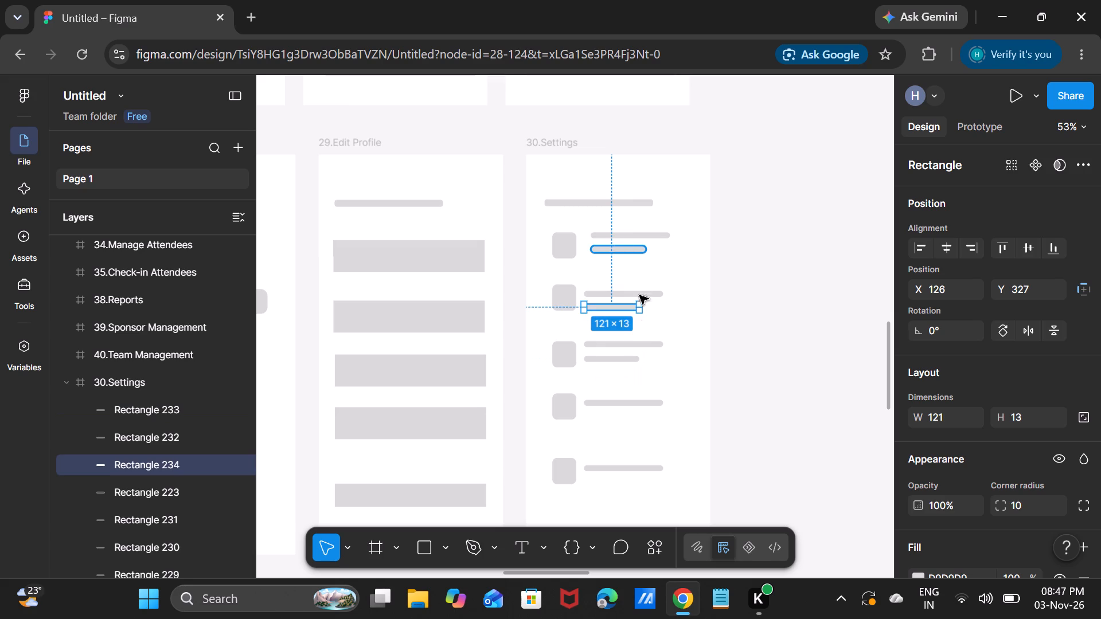
{"action": "left_click_drag", "start_coordinate": [639, 295], "coordinate": [610, 418]}
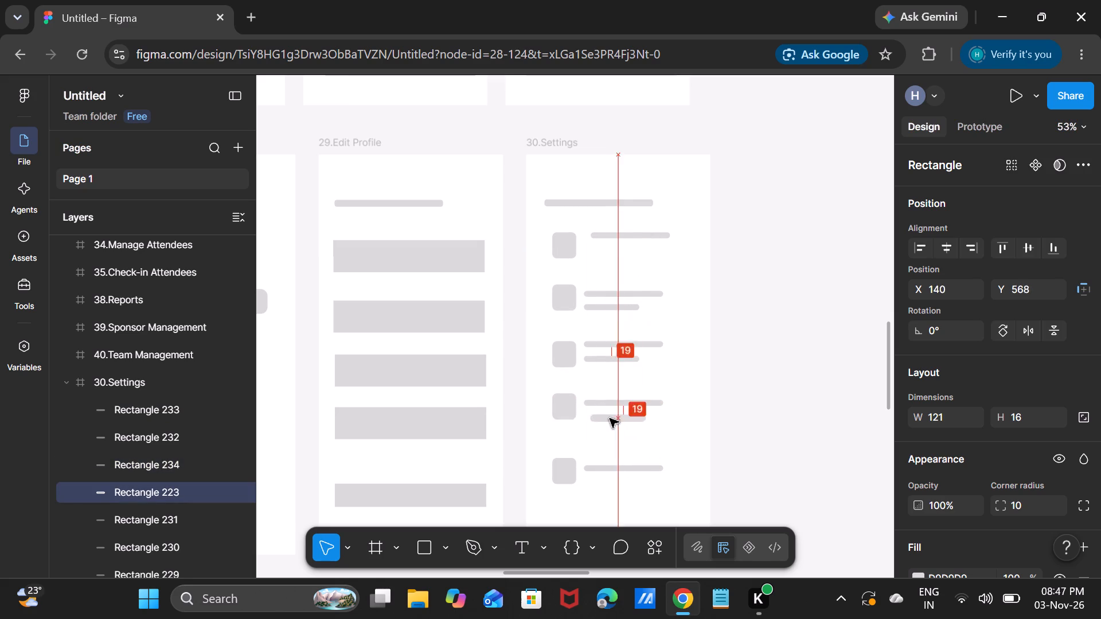
{"action": "left_click_drag", "start_coordinate": [610, 418], "coordinate": [610, 419]}
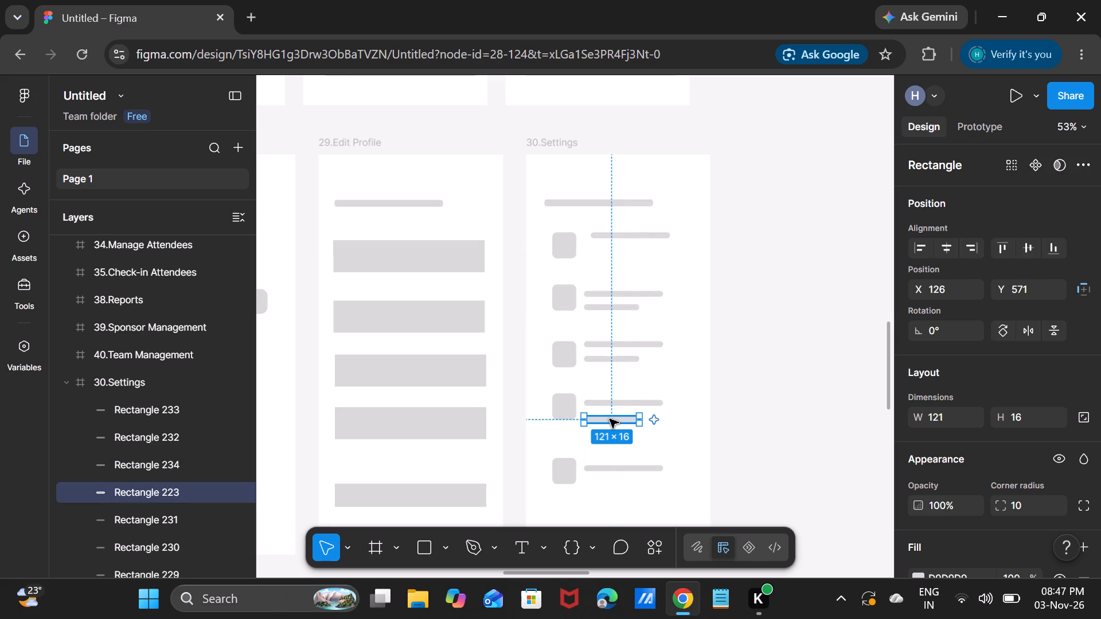
Place another copy of the 121 × 13 bar beneath the fifth row's long bar, aligning their left edges.
{"action": "key", "text": "ctrl+v"}
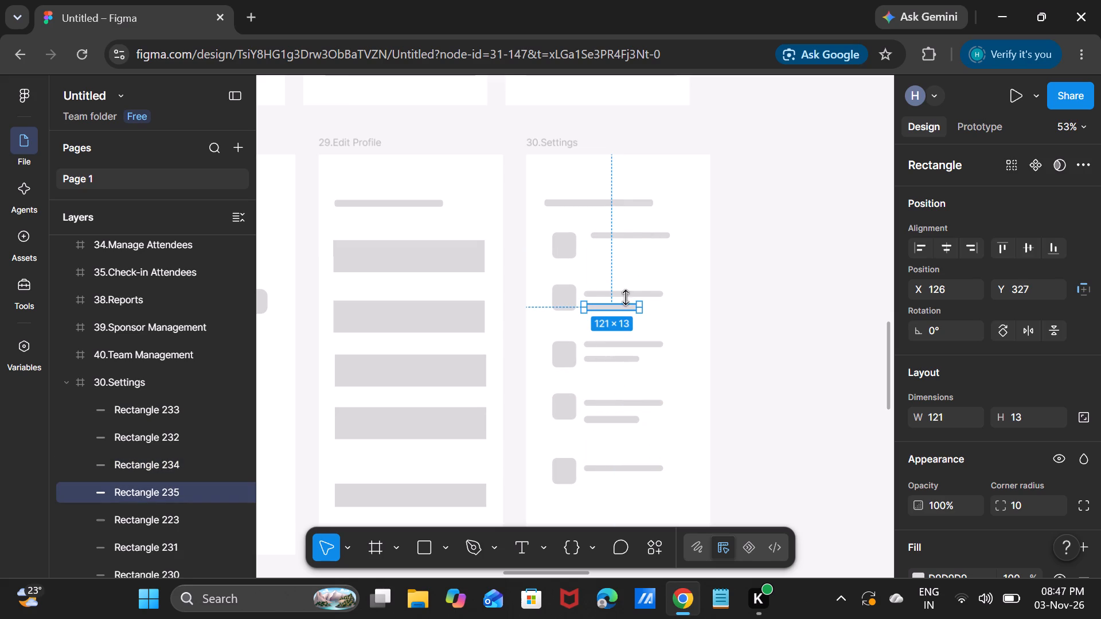
{"action": "left_click_drag", "start_coordinate": [625, 308], "coordinate": [645, 469]}
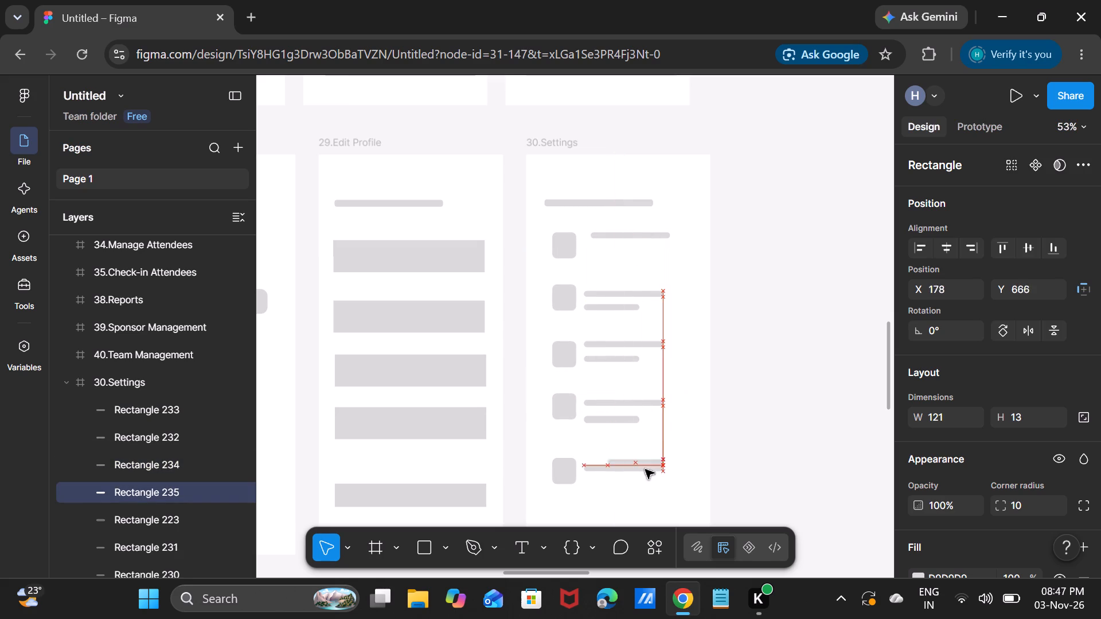
{"action": "left_click_drag", "start_coordinate": [645, 469], "coordinate": [623, 483]}
Place another copy of the 121 × 13 bar beneath the first row's long bar, at about X 141, Y 199.
{"action": "key", "text": "ctrl+v"}
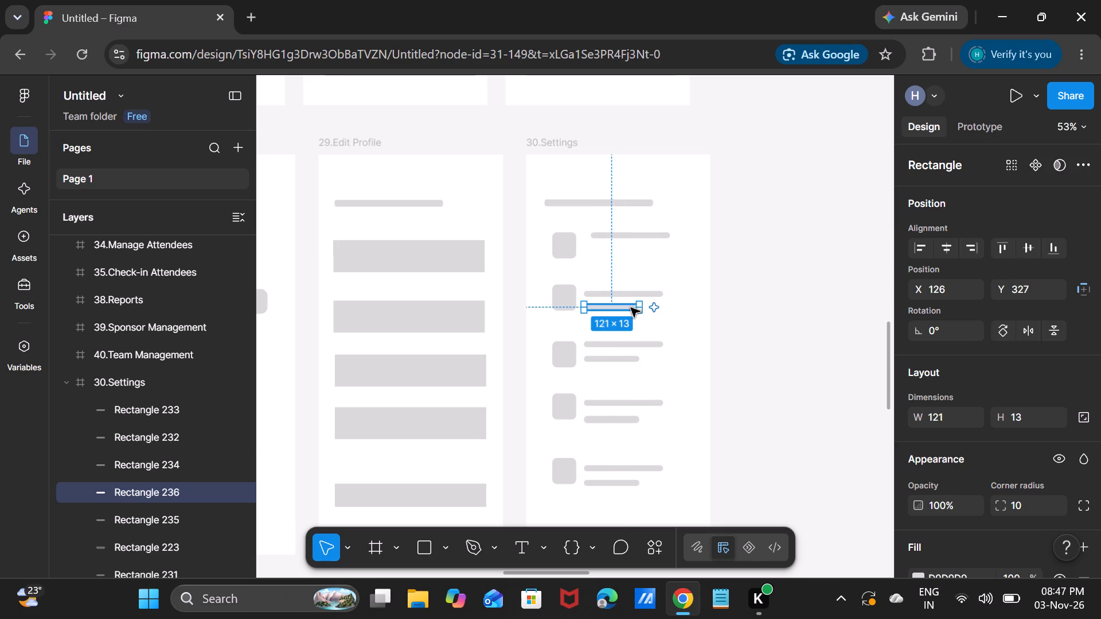
{"action": "left_click_drag", "start_coordinate": [630, 308], "coordinate": [644, 250]}
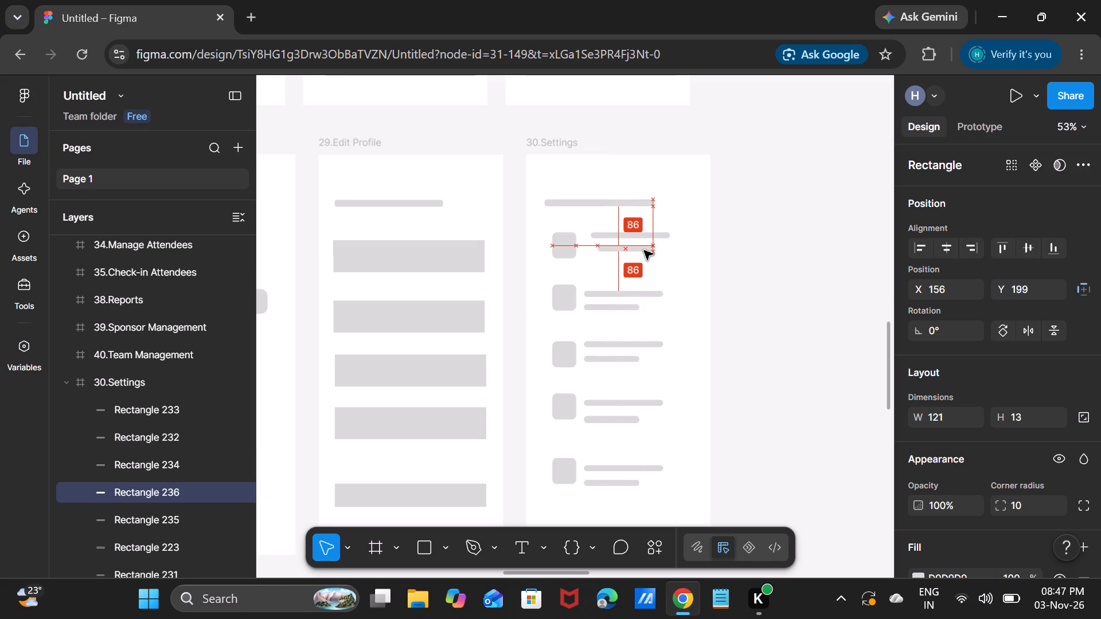
{"action": "left_click_drag", "start_coordinate": [644, 250], "coordinate": [641, 252]}
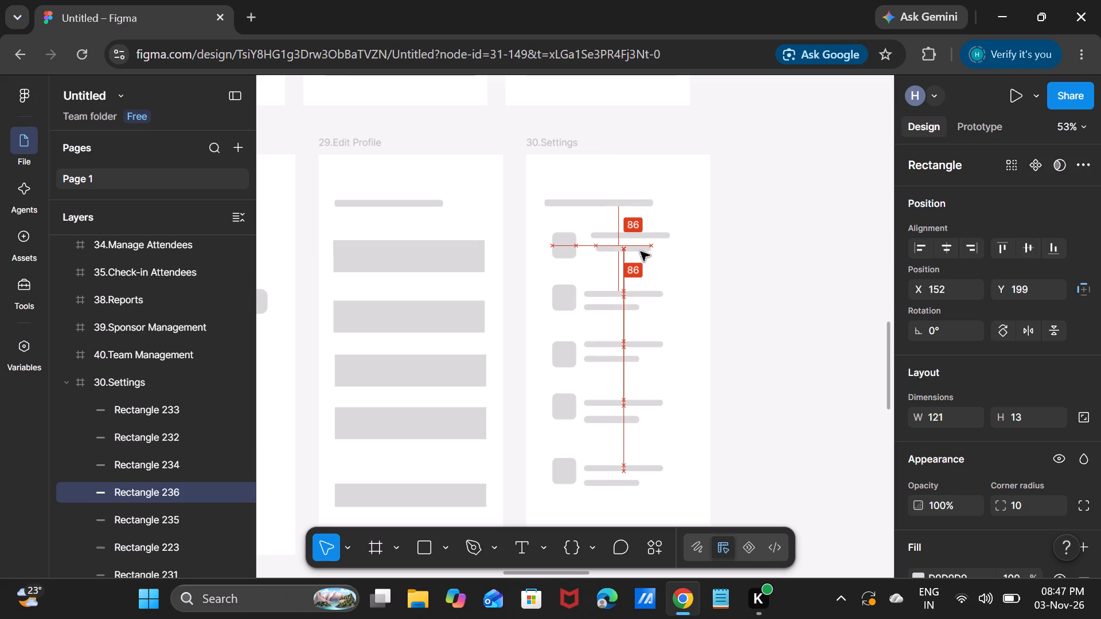
{"action": "left_click_drag", "start_coordinate": [641, 252], "coordinate": [638, 252]}
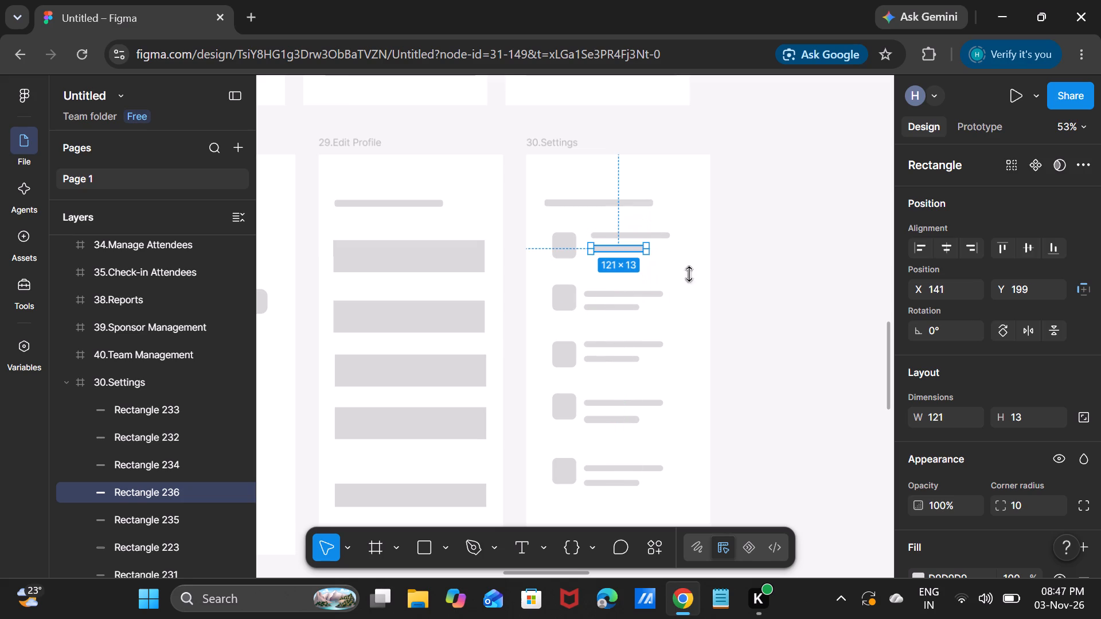
{"action": "left_click", "coordinate": [804, 353]}
Shift the 31.Organizer Dashboard frame horizontally to X -951, Y 3924, aligning its left edge with the frame above.
{"action": "scroll", "coordinate": [607, 348], "scroll_direction": "down", "scroll_amount": 3}
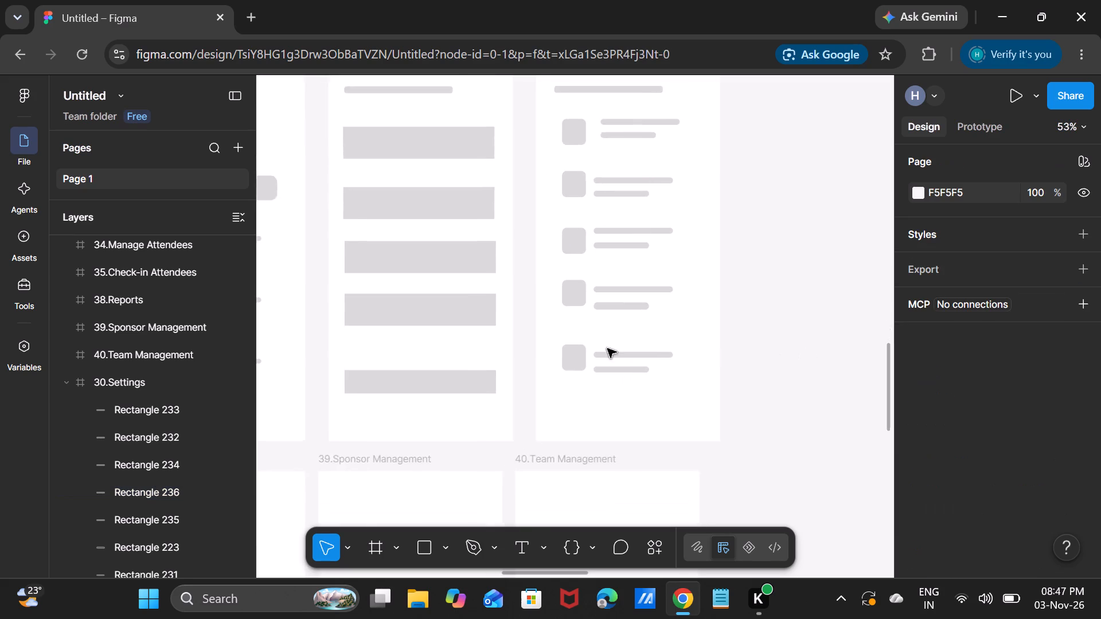
{"action": "scroll", "coordinate": [607, 348], "scroll_direction": "down", "scroll_amount": 2}
{"action": "scroll", "coordinate": [607, 348], "scroll_direction": "right", "scroll_amount": 8}
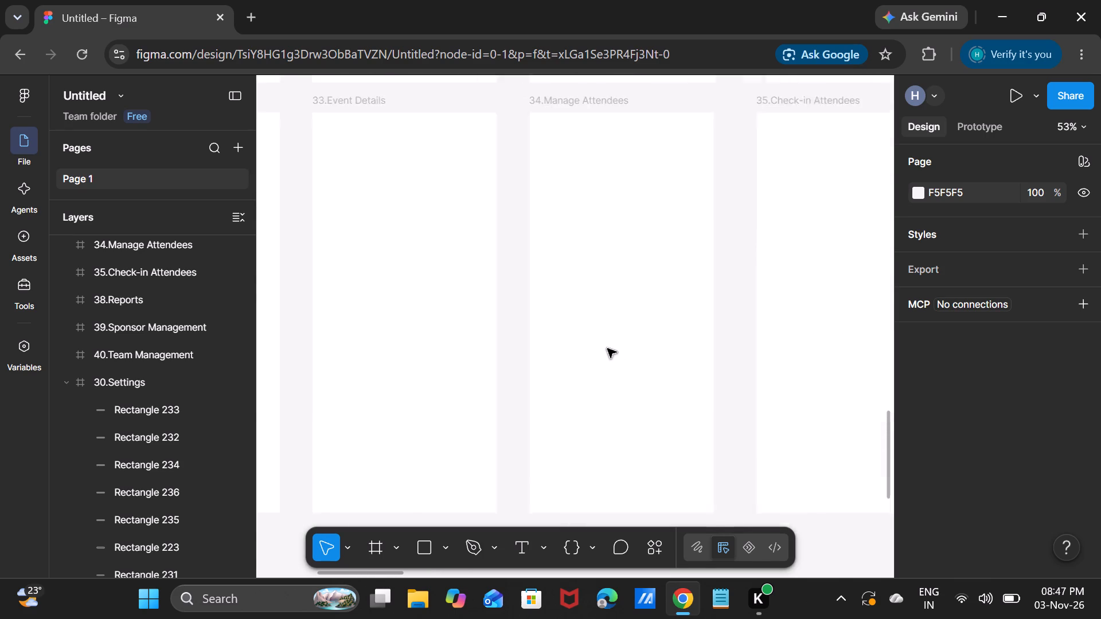
{"action": "scroll", "coordinate": [607, 348], "scroll_direction": "right", "scroll_amount": 6}
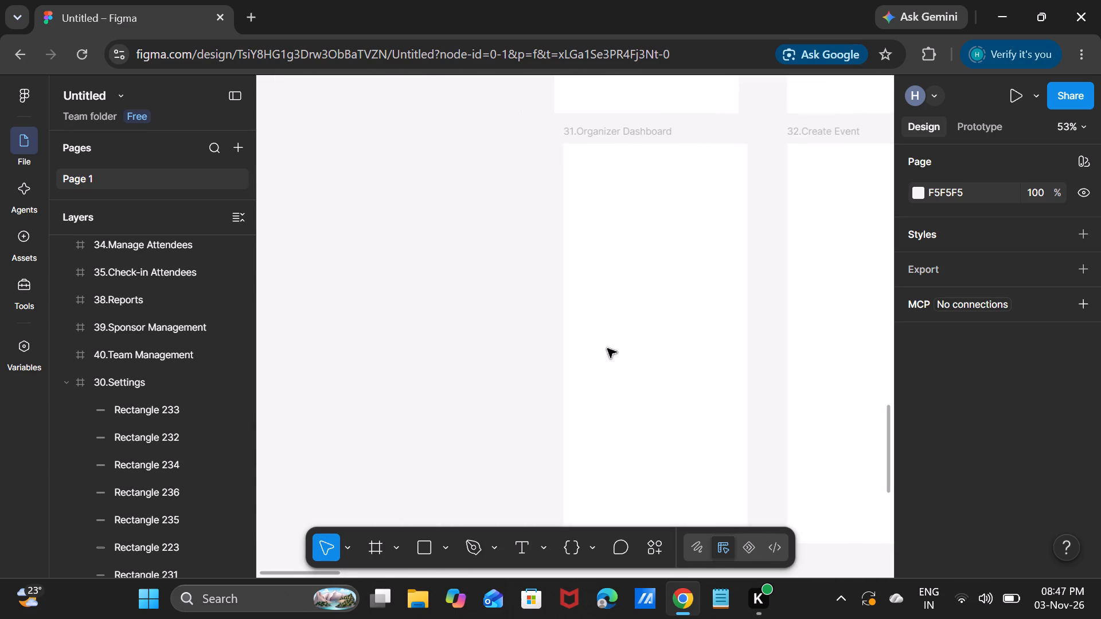
{"action": "scroll", "coordinate": [607, 348], "scroll_direction": "left", "scroll_amount": 2}
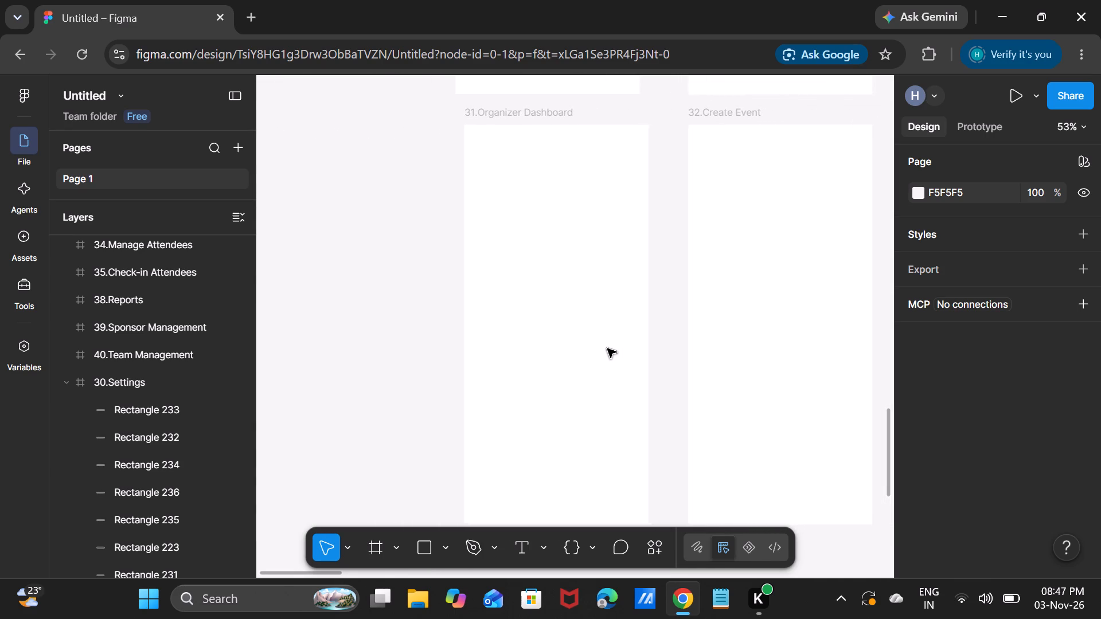
{"action": "left_click_drag", "start_coordinate": [600, 348], "coordinate": [585, 346]}
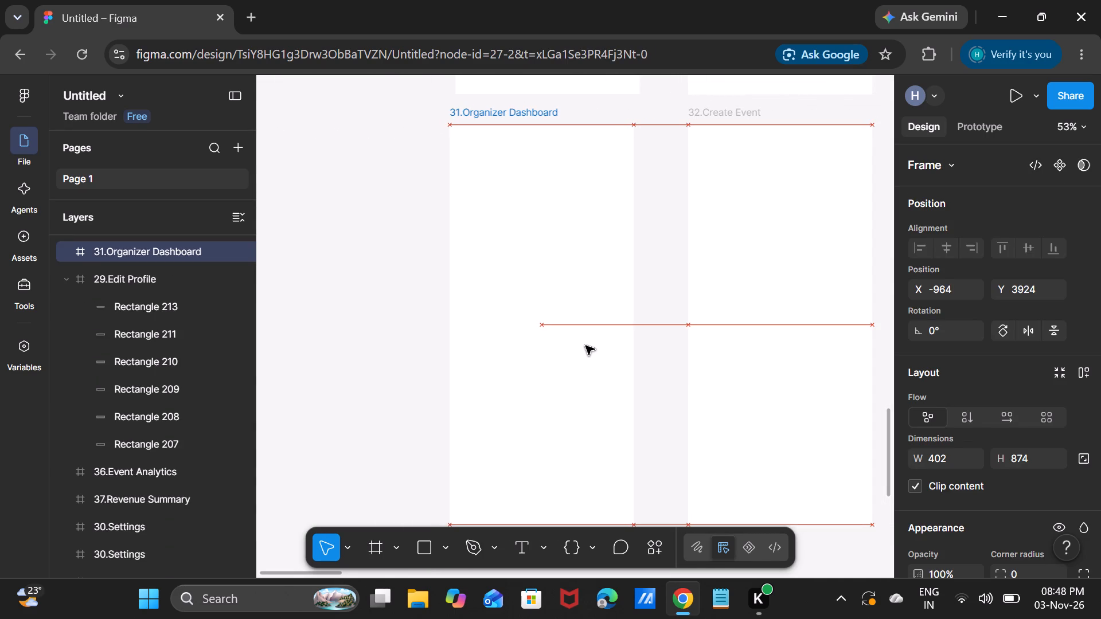
{"action": "left_click_drag", "start_coordinate": [585, 346], "coordinate": [595, 347]}
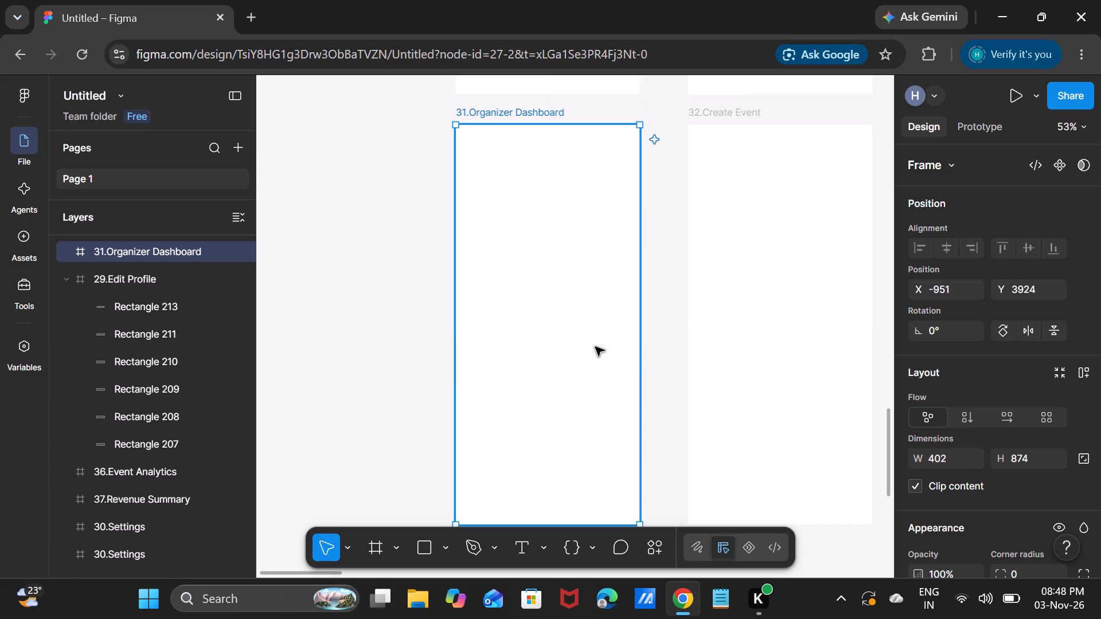
{"action": "left_click", "coordinate": [326, 446]}
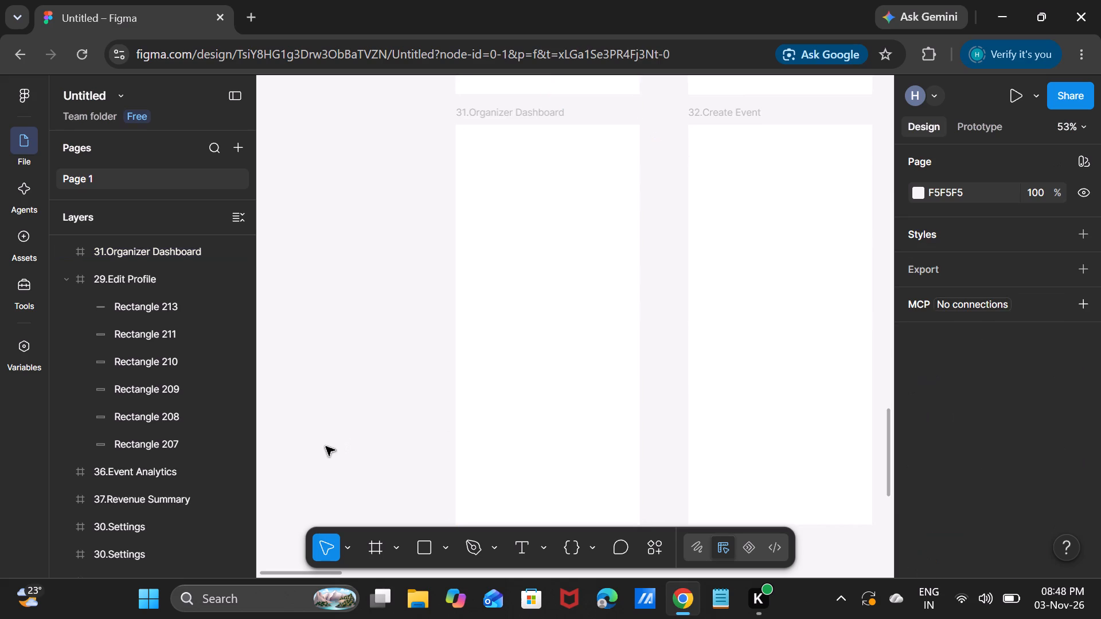
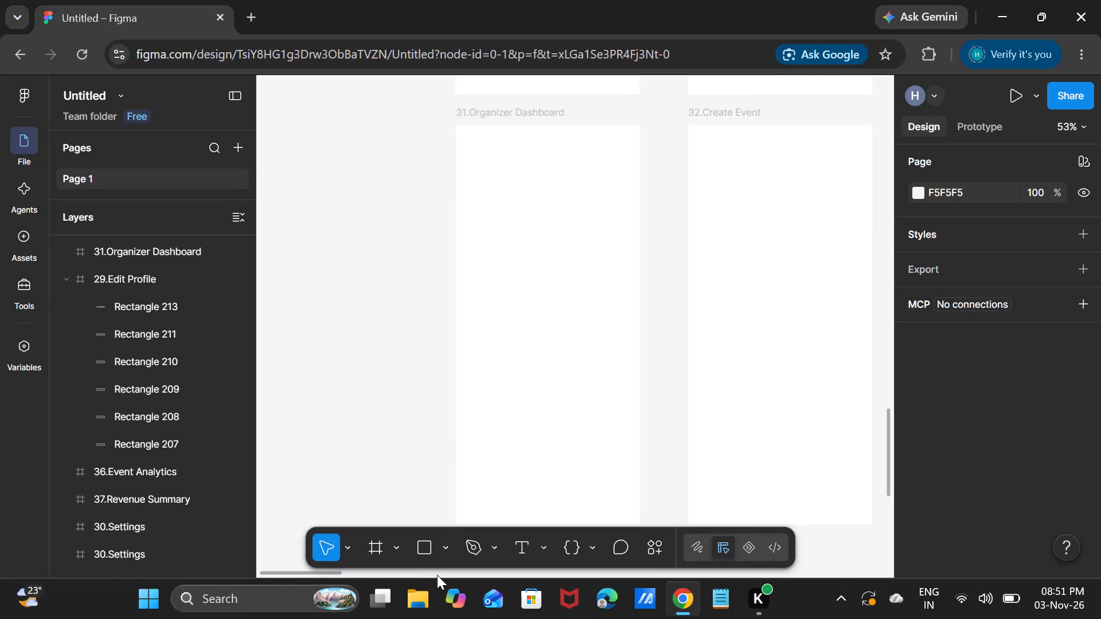
Draw a horizontal rectangle bar about 283 × 14 near the top of the 31.Organizer Dashboard frame, placed at about X 31, Y 105.
{"action": "left_click", "coordinate": [422, 551]}
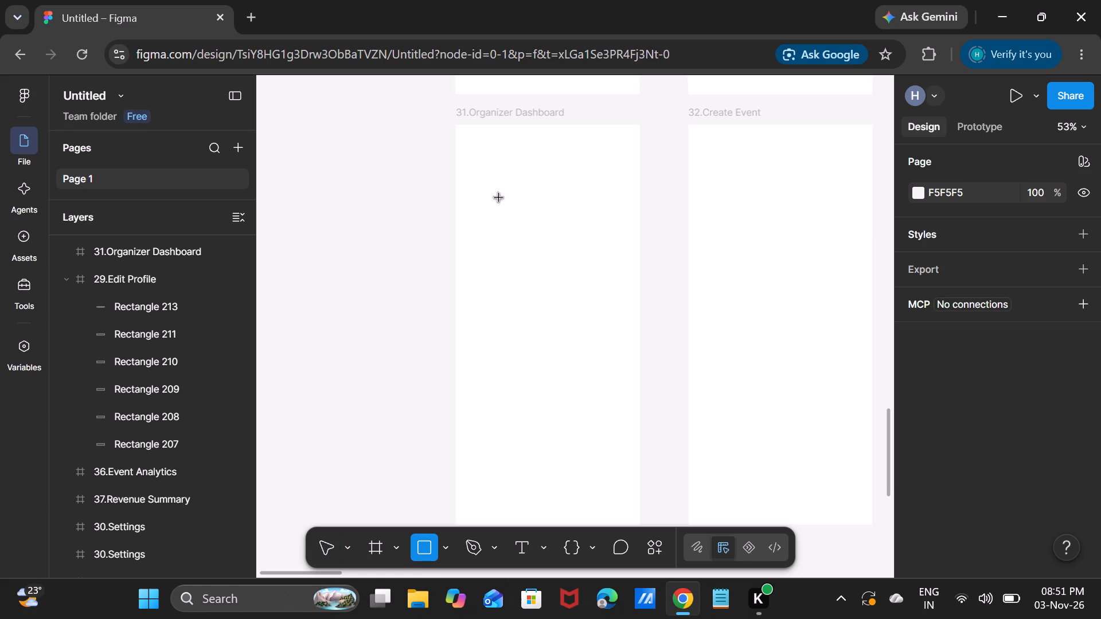
{"action": "left_click", "coordinate": [477, 171]}
{"action": "left_click_drag", "start_coordinate": [477, 171], "coordinate": [488, 173]}
{"action": "left_click_drag", "start_coordinate": [510, 173], "coordinate": [512, 173]}
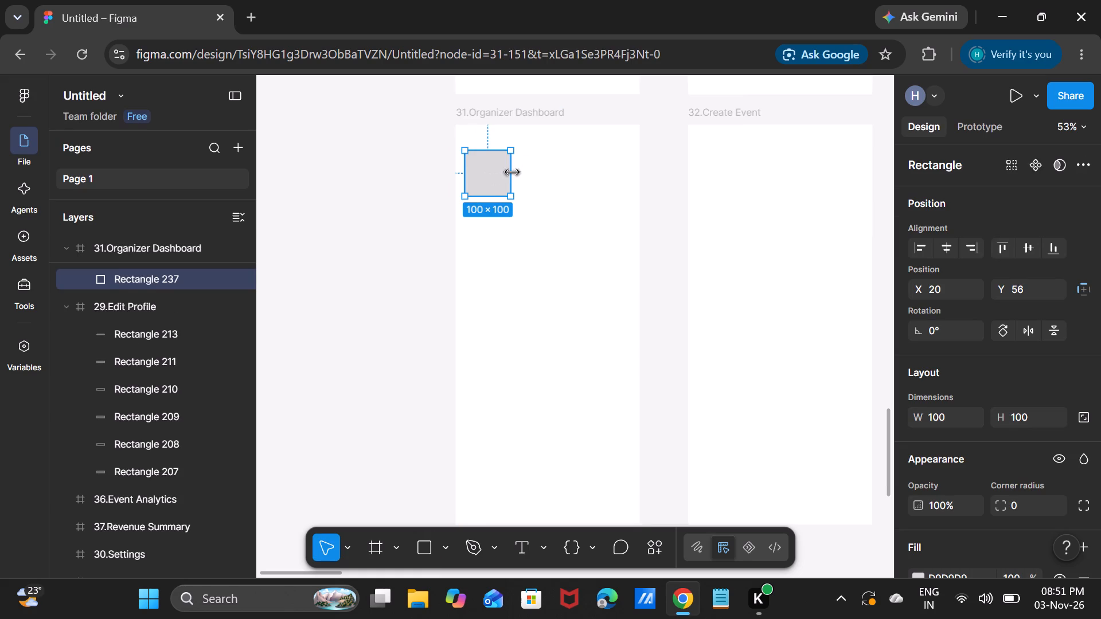
{"action": "left_click_drag", "start_coordinate": [512, 173], "coordinate": [565, 179]}
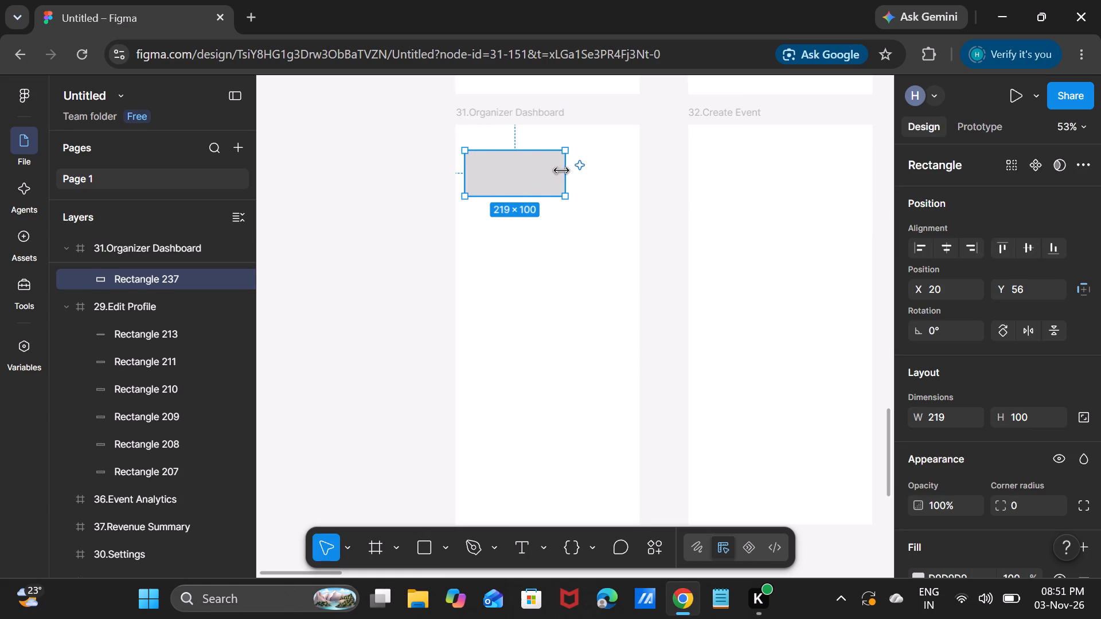
{"action": "left_click_drag", "start_coordinate": [563, 170], "coordinate": [594, 170]}
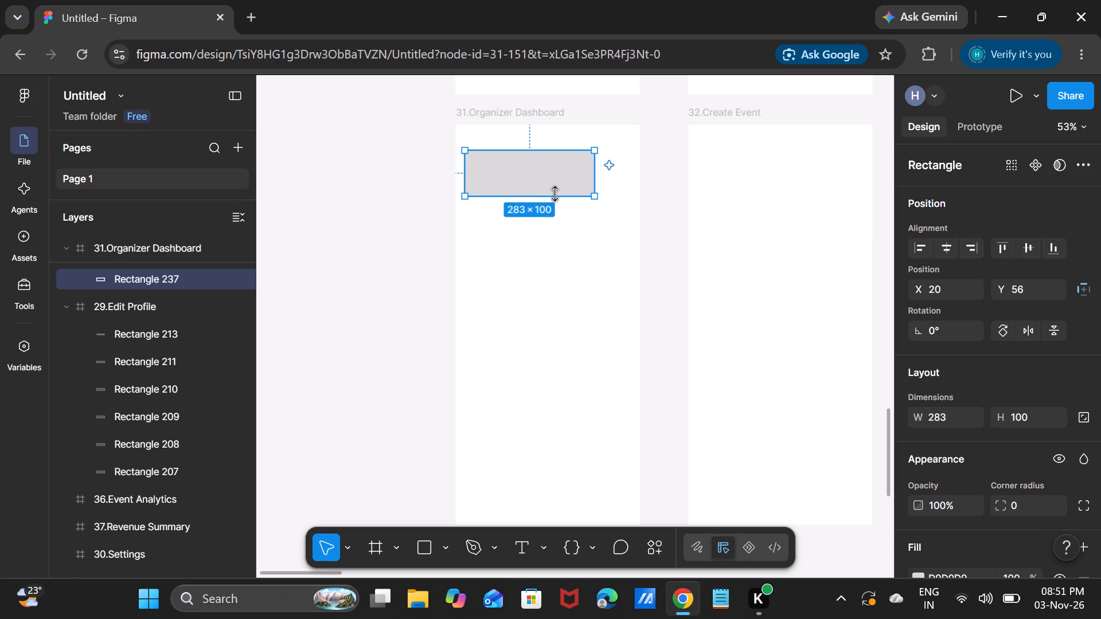
{"action": "left_click_drag", "start_coordinate": [555, 194], "coordinate": [553, 167]}
{"action": "left_click", "coordinate": [553, 167]}
{"action": "left_click_drag", "start_coordinate": [553, 167], "coordinate": [553, 156]}
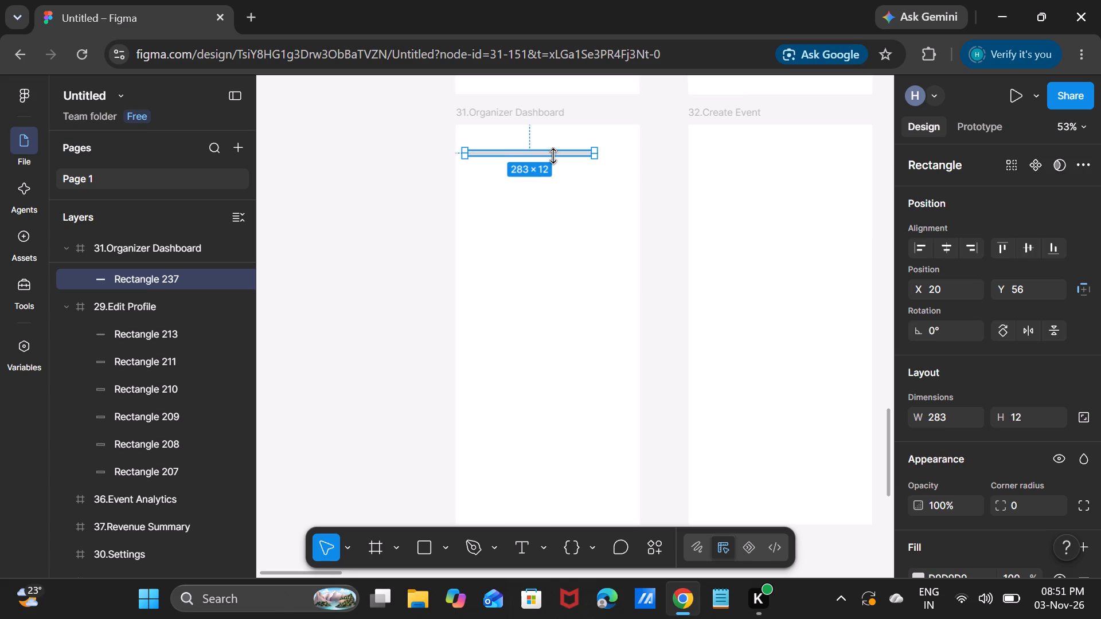
{"action": "left_click_drag", "start_coordinate": [553, 156], "coordinate": [553, 156]}
{"action": "left_click", "coordinate": [578, 196]}
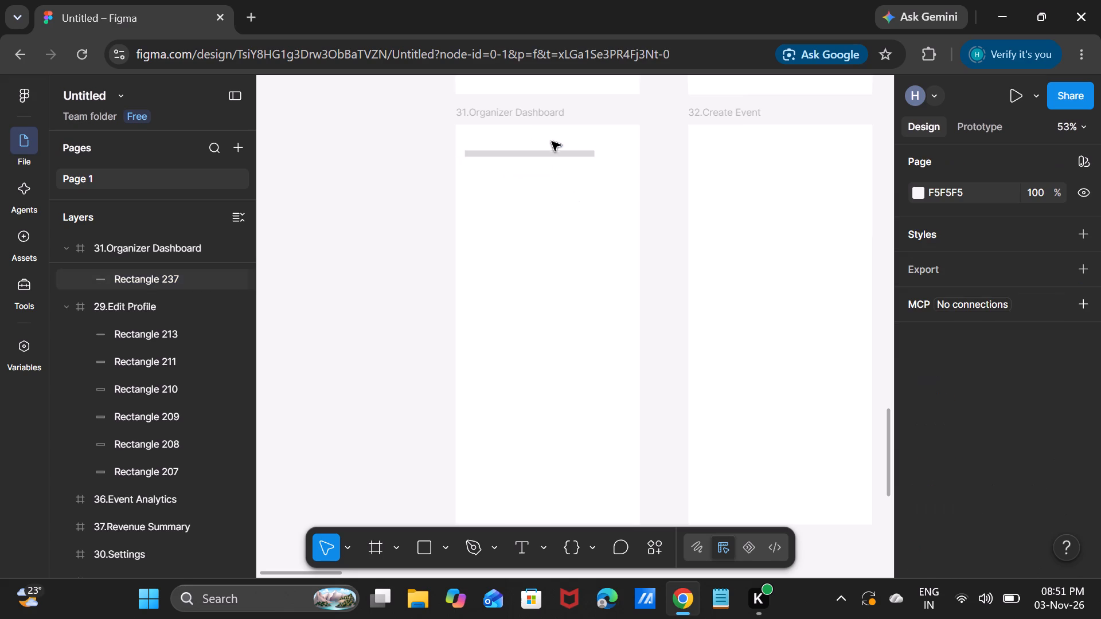
{"action": "left_click_drag", "start_coordinate": [551, 155], "coordinate": [556, 174]}
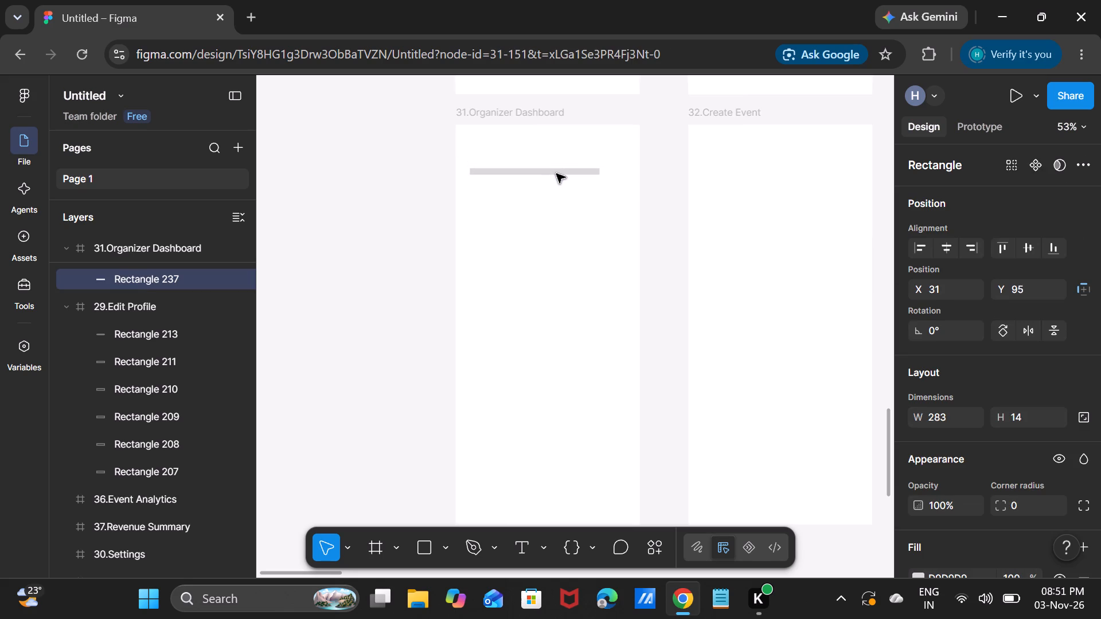
{"action": "left_click_drag", "start_coordinate": [556, 174], "coordinate": [557, 177]}
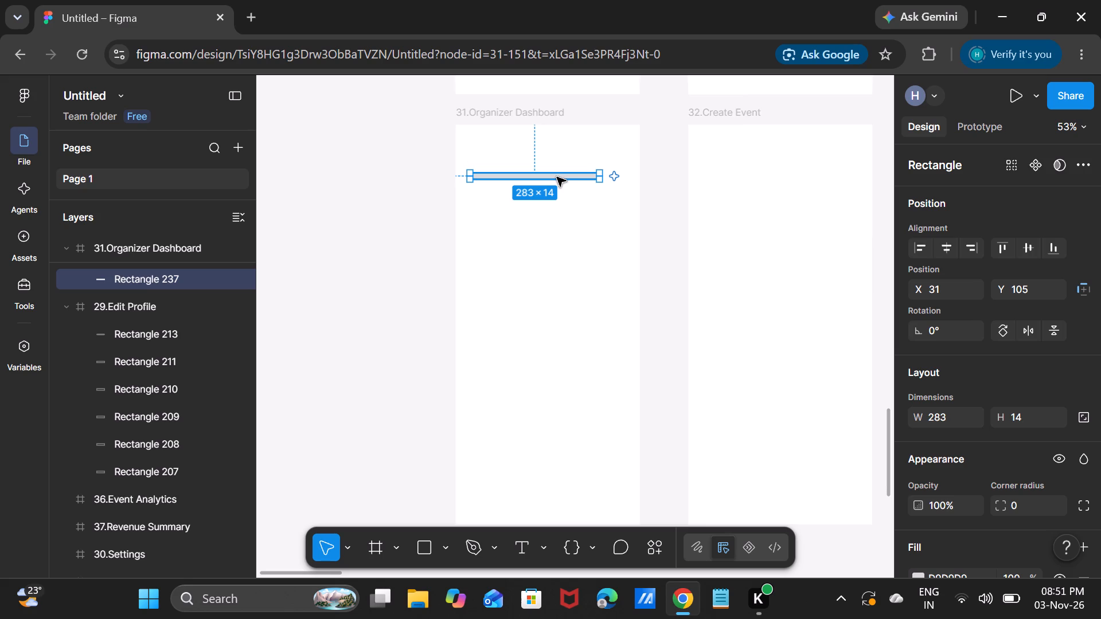
Draw a rectangle card about 135 × 126 below the bar in the 31.Organizer Dashboard frame, at about X 51, Y 224.
{"action": "left_click", "coordinate": [428, 549]}
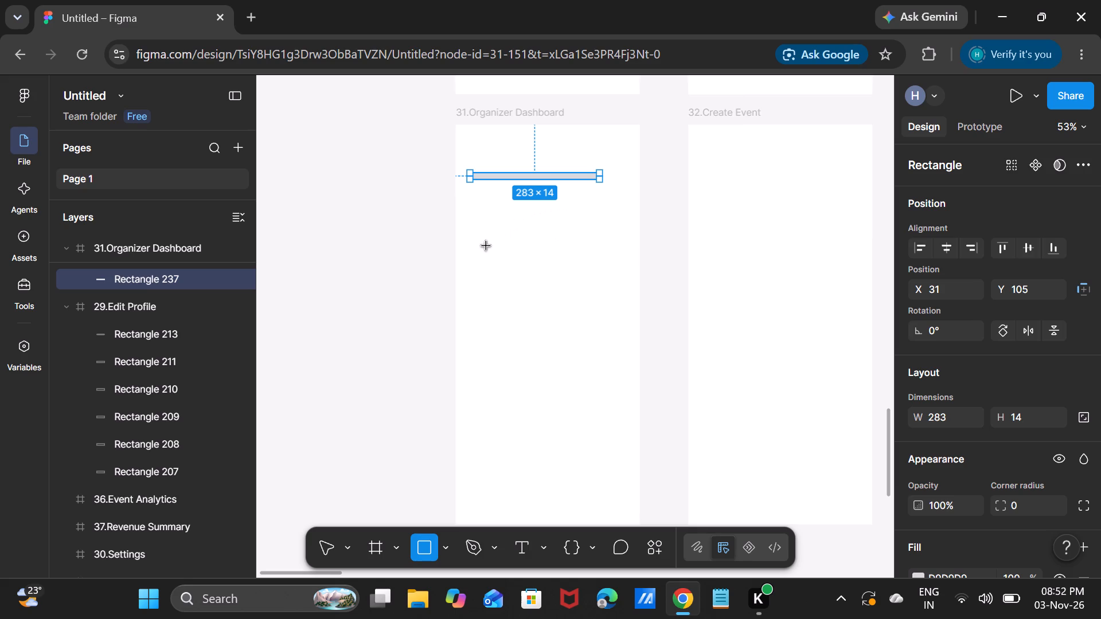
{"action": "left_click_drag", "start_coordinate": [479, 227], "coordinate": [538, 287]}
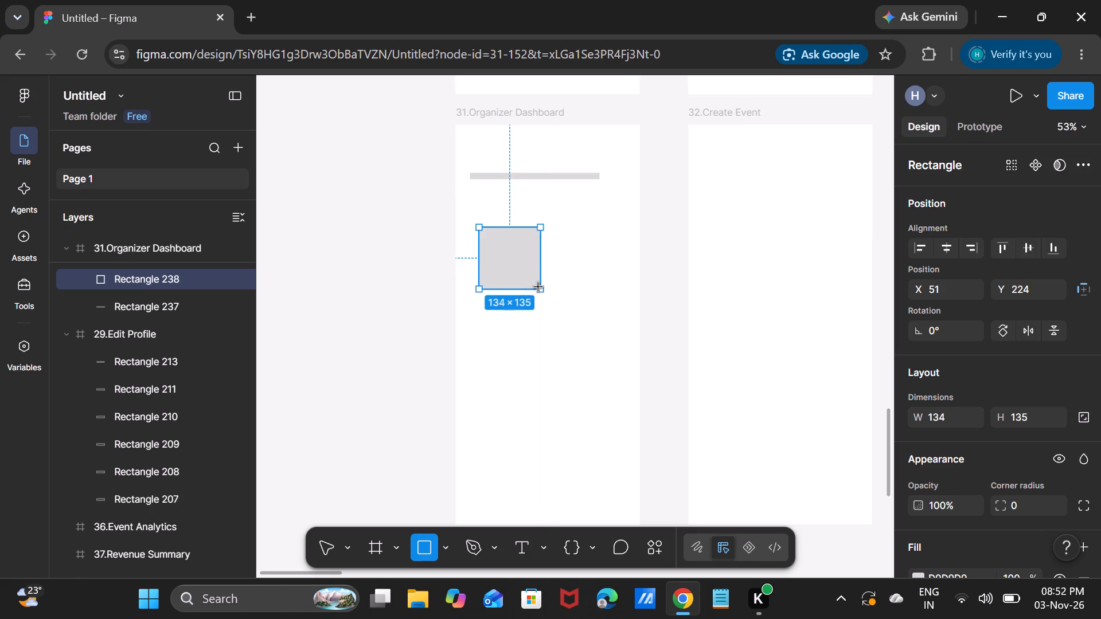
{"action": "left_click_drag", "start_coordinate": [538, 287], "coordinate": [541, 284]}
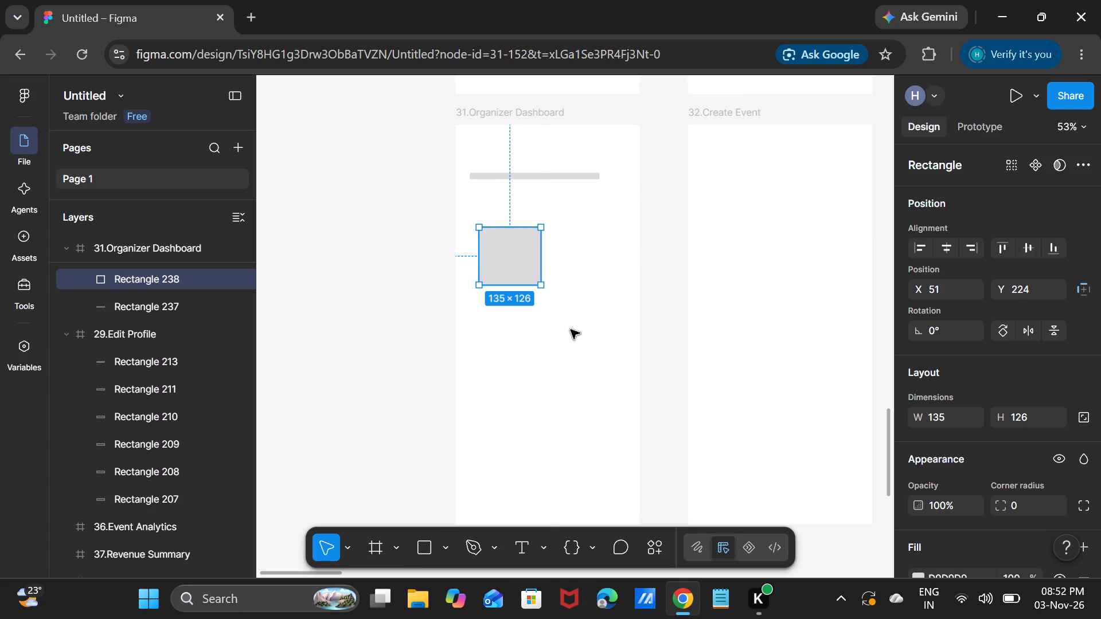
{"action": "left_click", "coordinate": [503, 284]}
{"action": "left_click", "coordinate": [540, 354]}
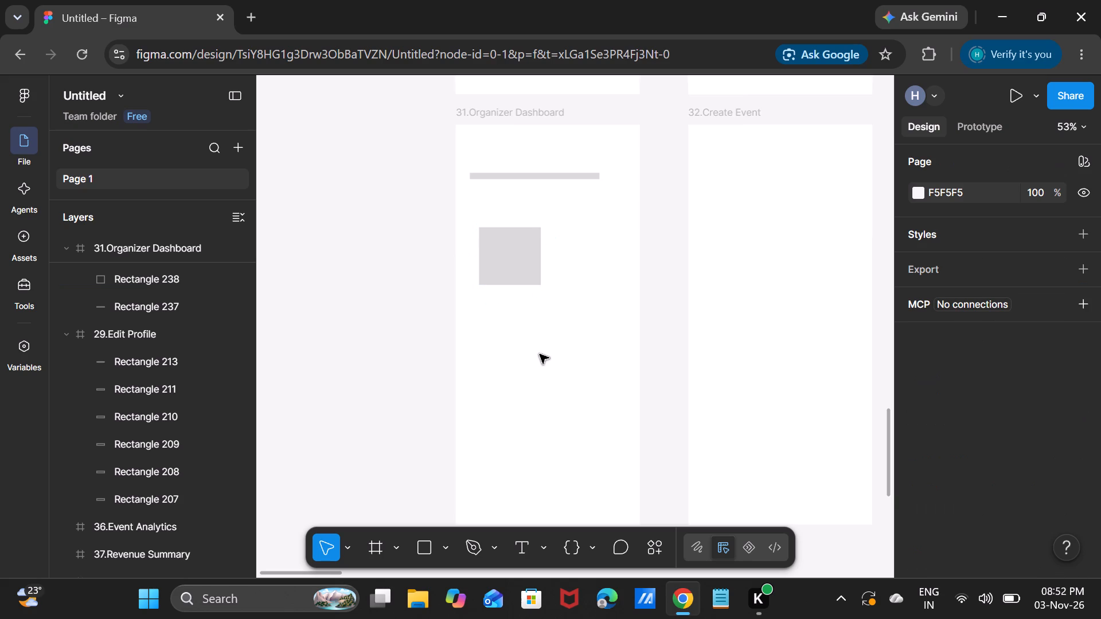
Set the corner radius of the 283 × 14 bar in the 31.Organizer Dashboard frame to 10.
{"action": "left_click", "coordinate": [541, 173]}
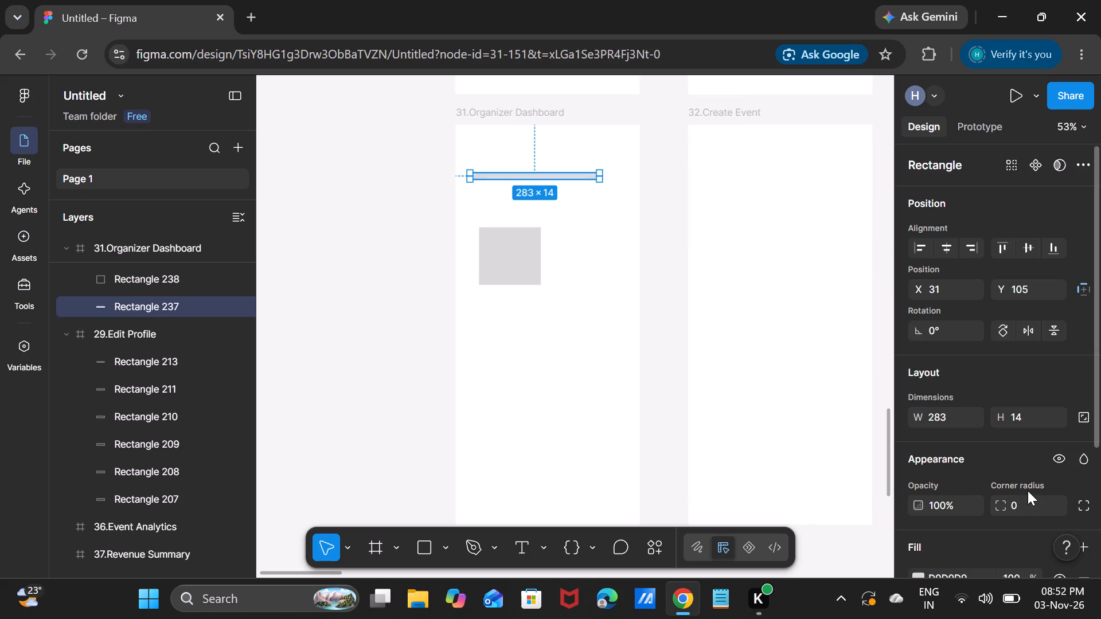
{"action": "double_click", "coordinate": [1028, 491]}
{"action": "left_click_drag", "start_coordinate": [1028, 491], "coordinate": [1022, 503]}
{"action": "double_click", "coordinate": [1022, 503]}
{"action": "type", "text": "10"}
{"action": "key", "text": "Return"}
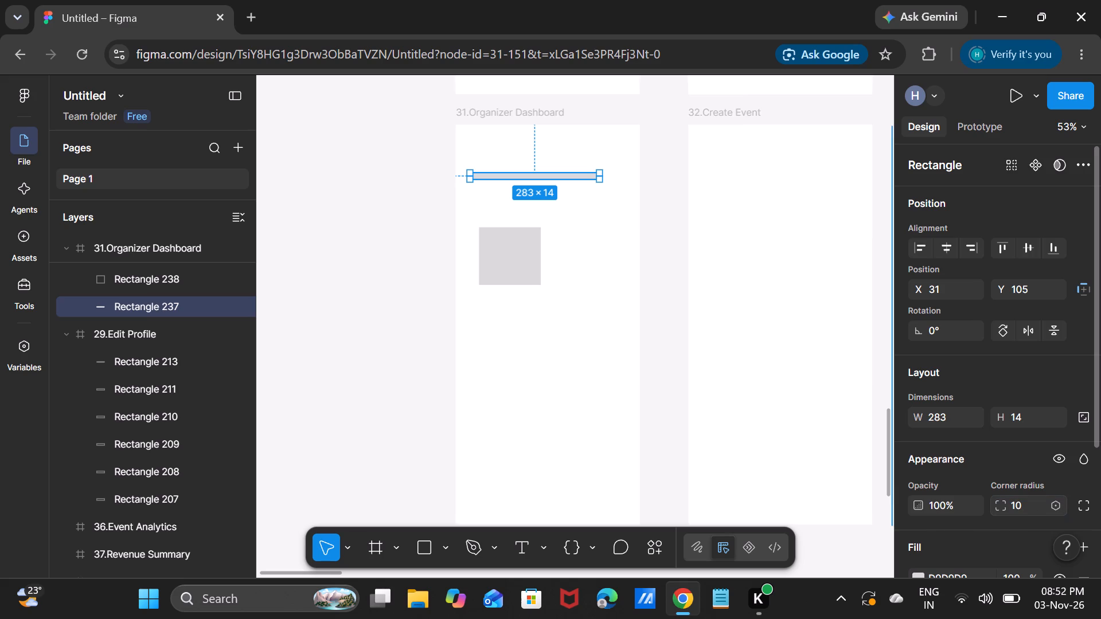
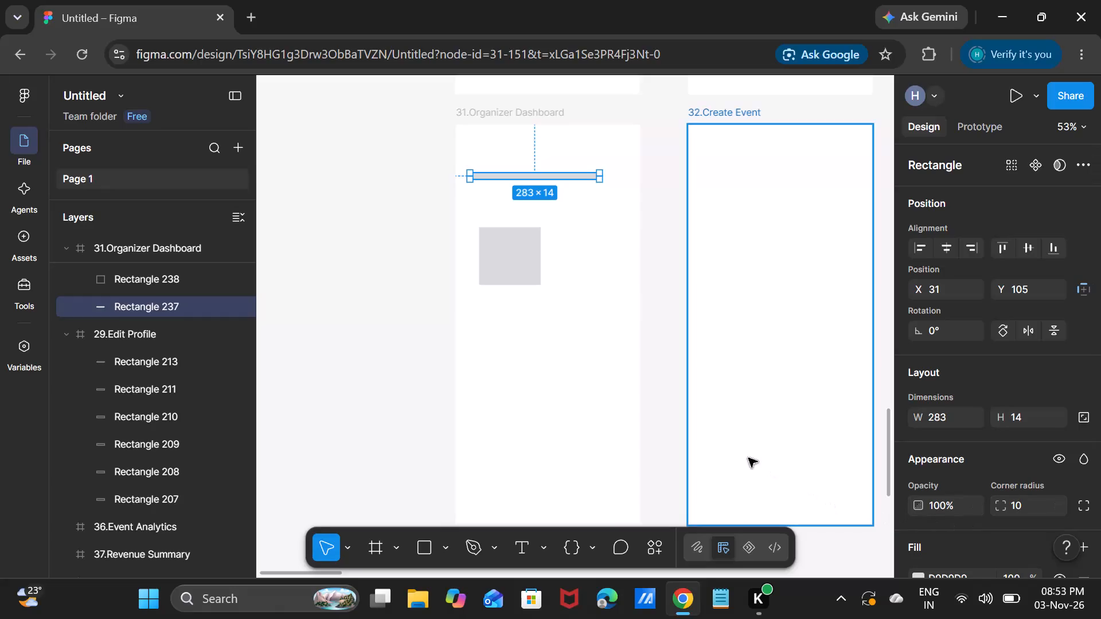
Move the 135 × 126 card in the 31.Organizer Dashboard frame to X 31, Y 233, aligned with the bar's left edge.
{"action": "left_click_drag", "start_coordinate": [517, 267], "coordinate": [516, 267]}
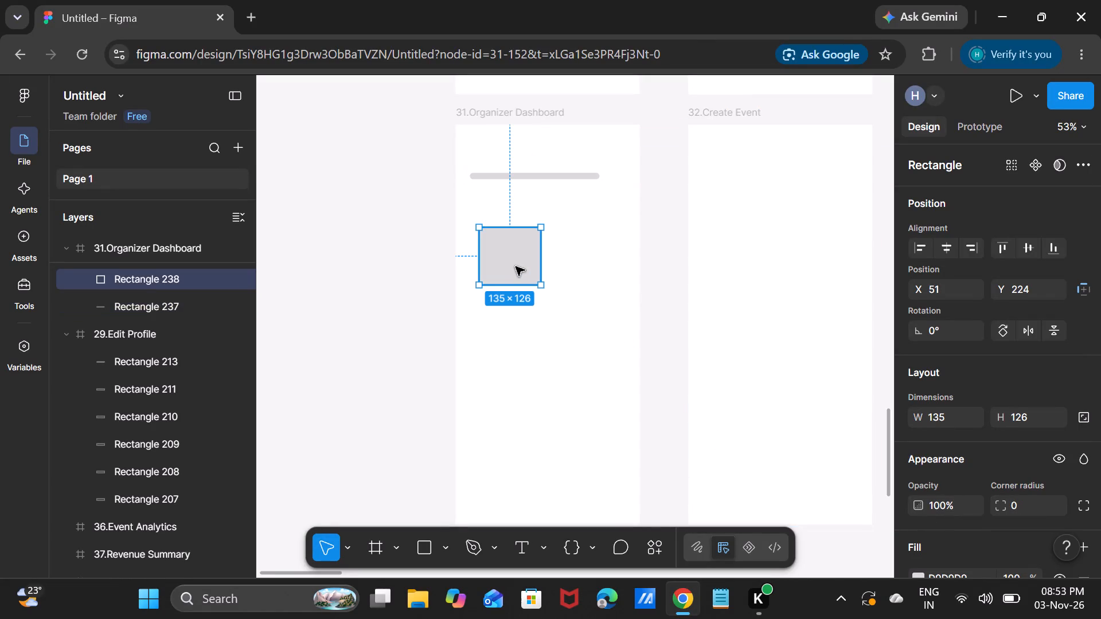
{"action": "left_click_drag", "start_coordinate": [516, 267], "coordinate": [507, 271]}
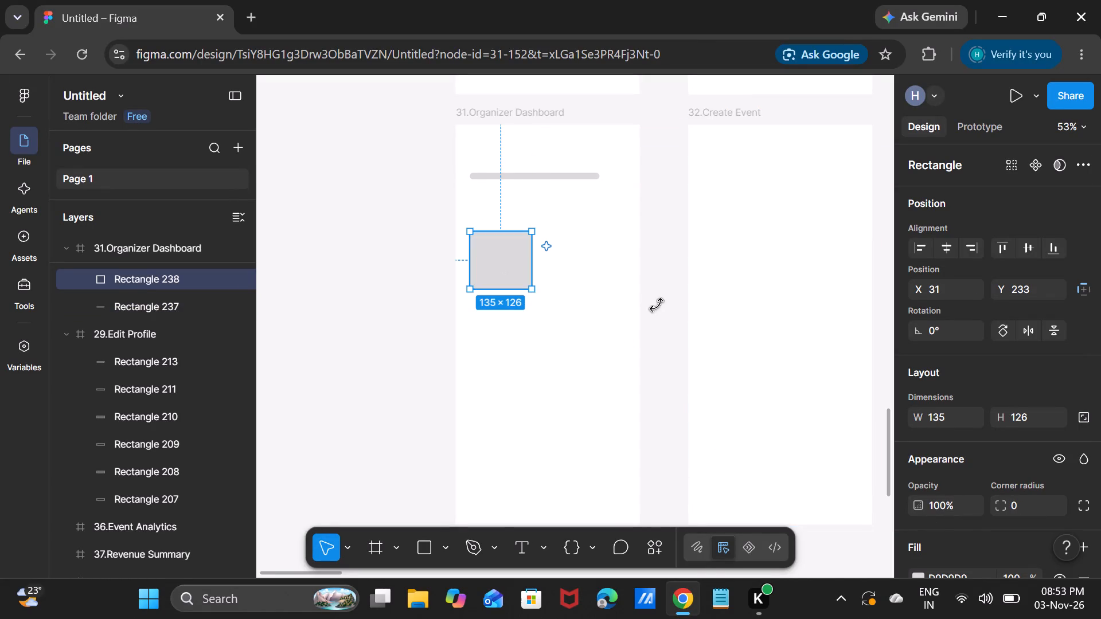
{"action": "left_click", "coordinate": [584, 444]}
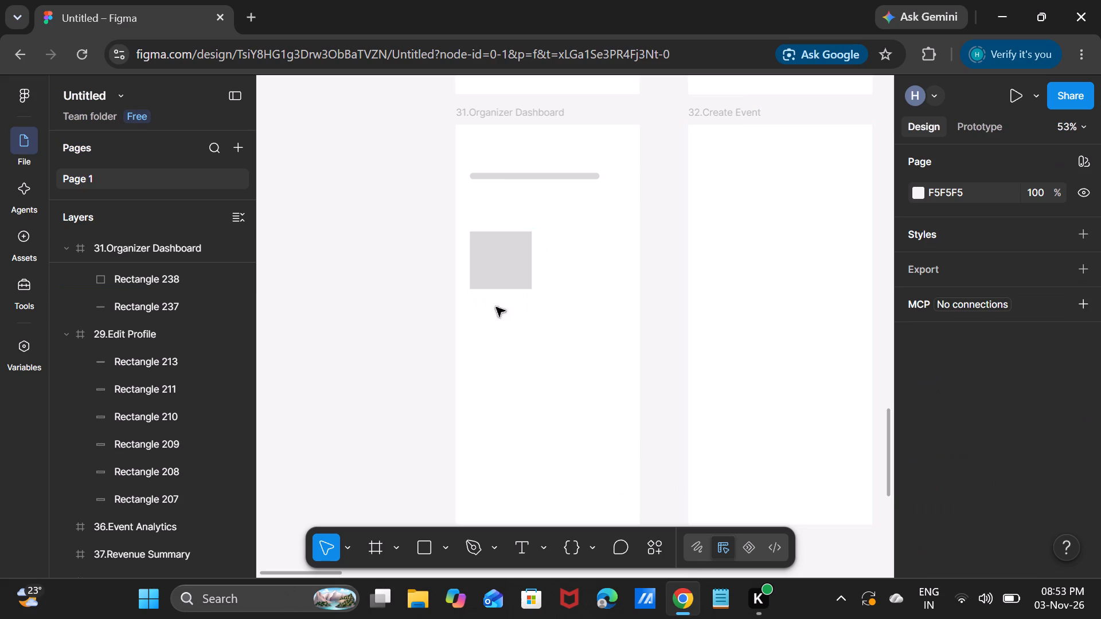
Set the corner radius of the 135 × 126 card in the 31.Organizer Dashboard frame to 15.
{"action": "left_click", "coordinate": [480, 260]}
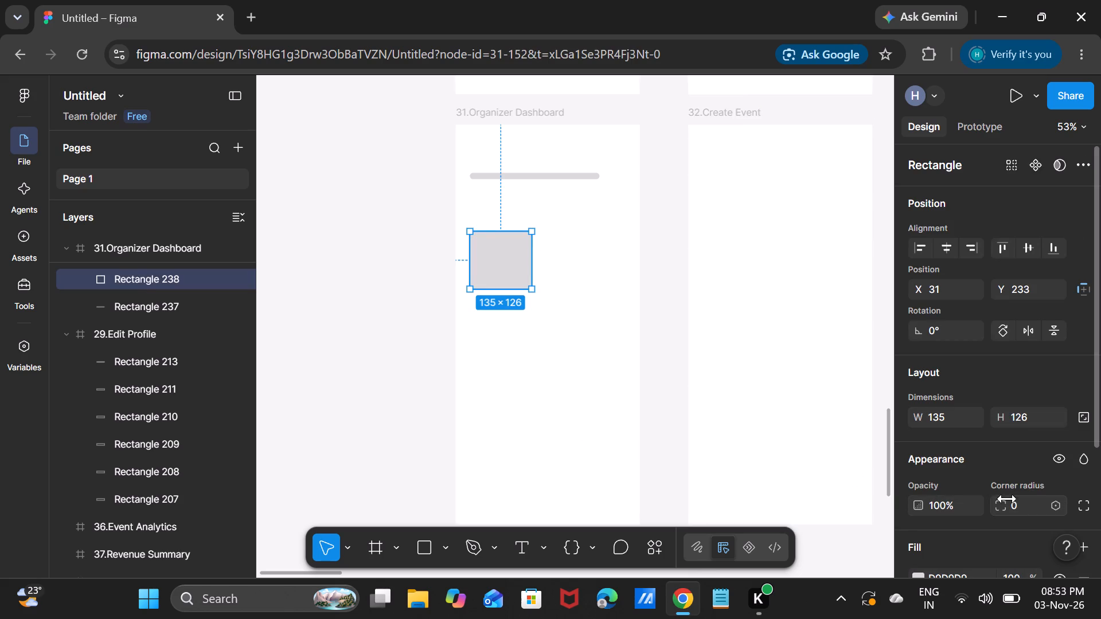
{"action": "double_click", "coordinate": [1027, 504]}
{"action": "type", "text": "15"}
{"action": "key", "text": "Return"}
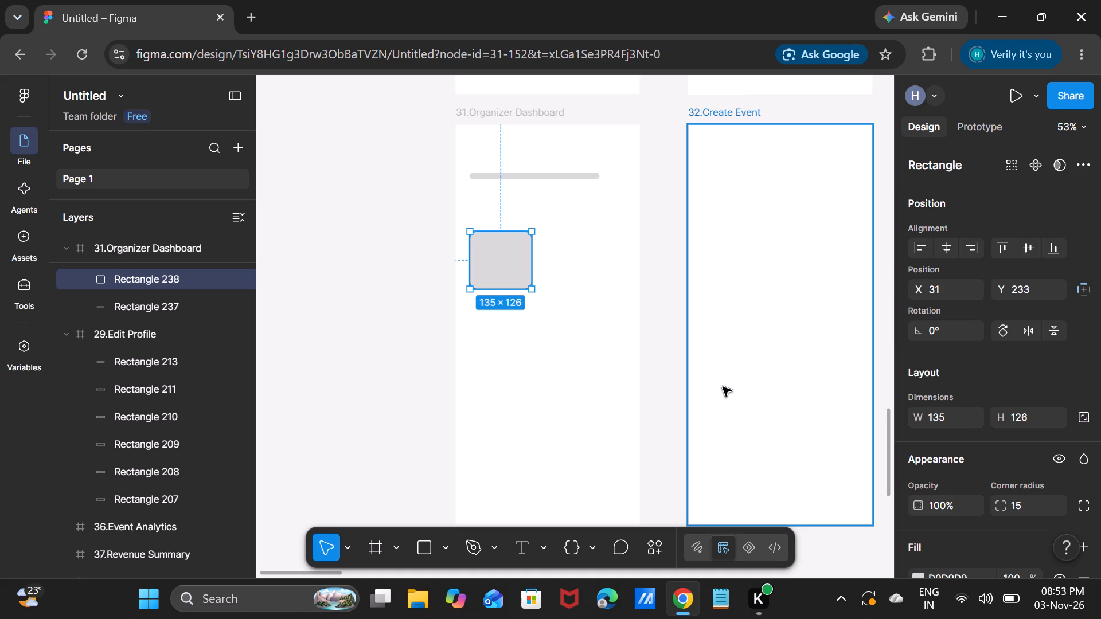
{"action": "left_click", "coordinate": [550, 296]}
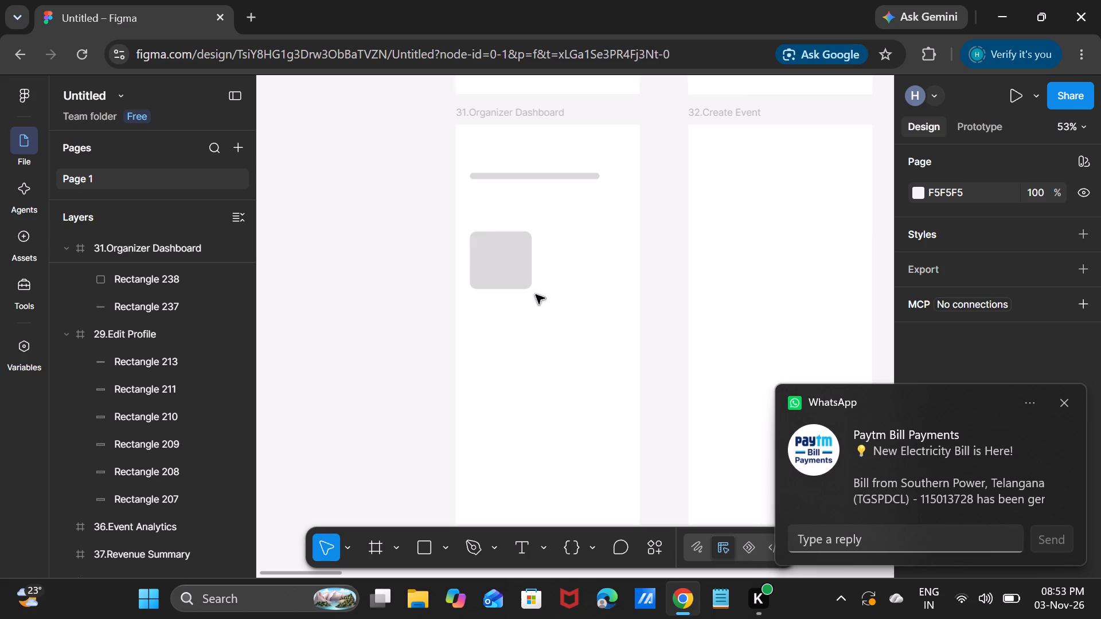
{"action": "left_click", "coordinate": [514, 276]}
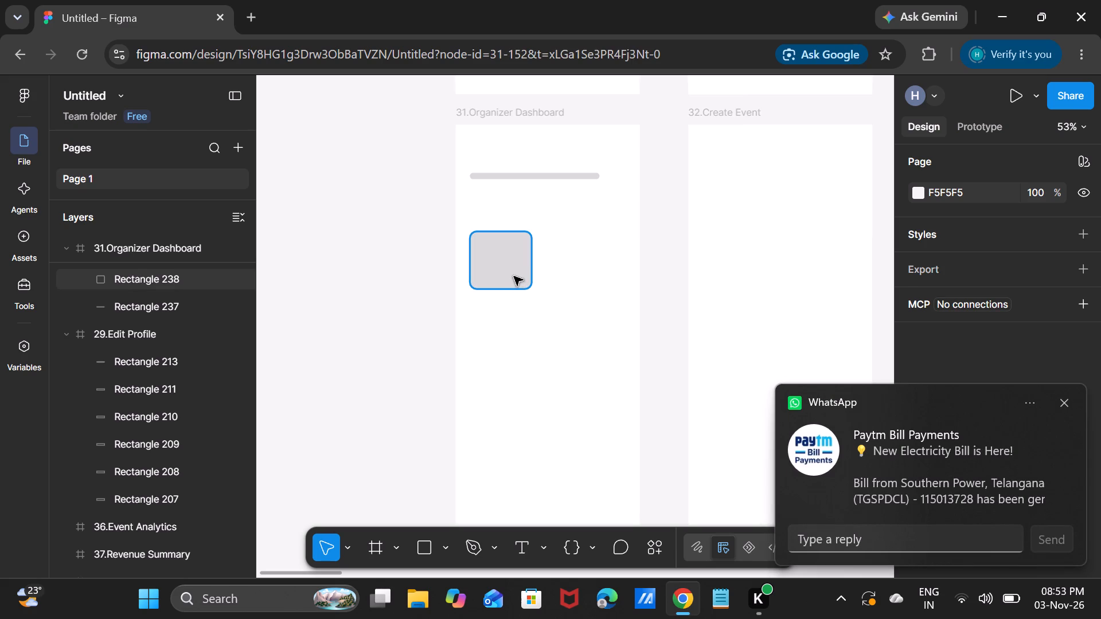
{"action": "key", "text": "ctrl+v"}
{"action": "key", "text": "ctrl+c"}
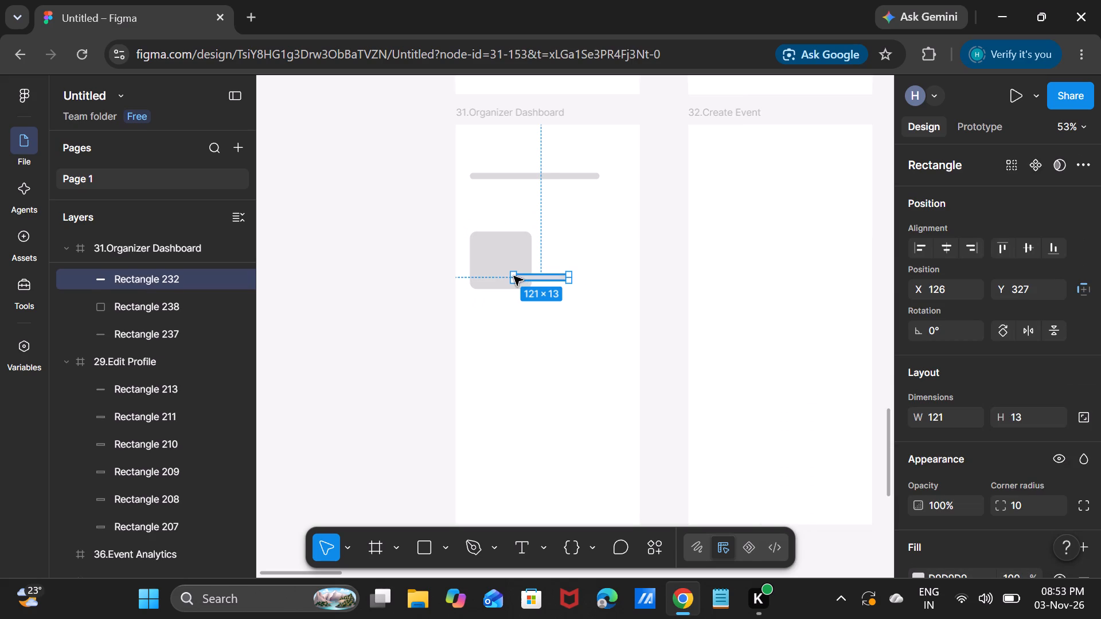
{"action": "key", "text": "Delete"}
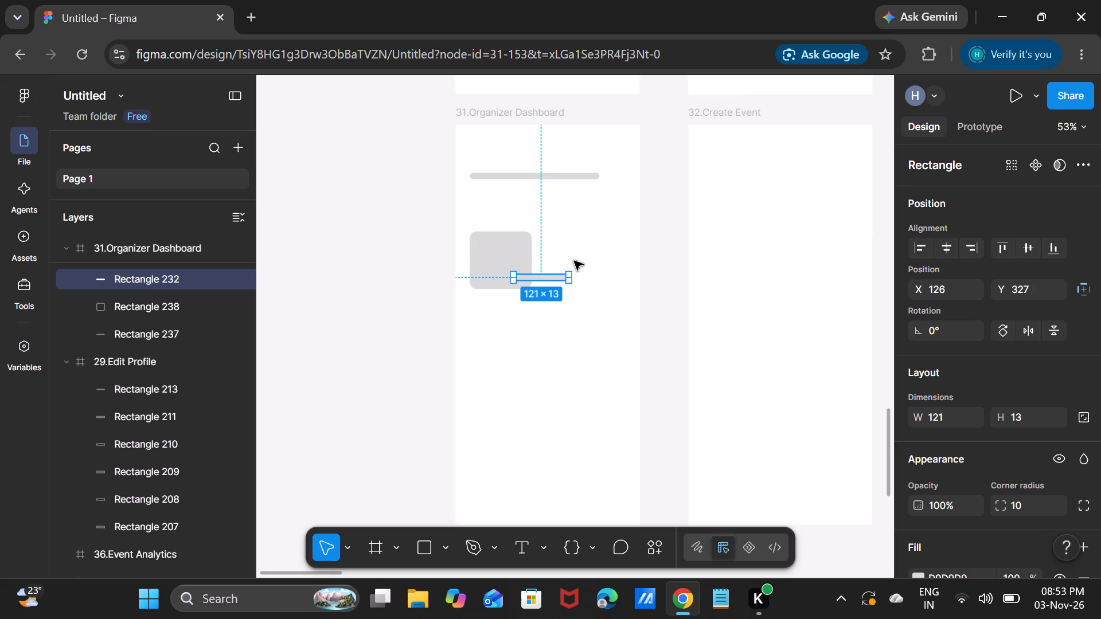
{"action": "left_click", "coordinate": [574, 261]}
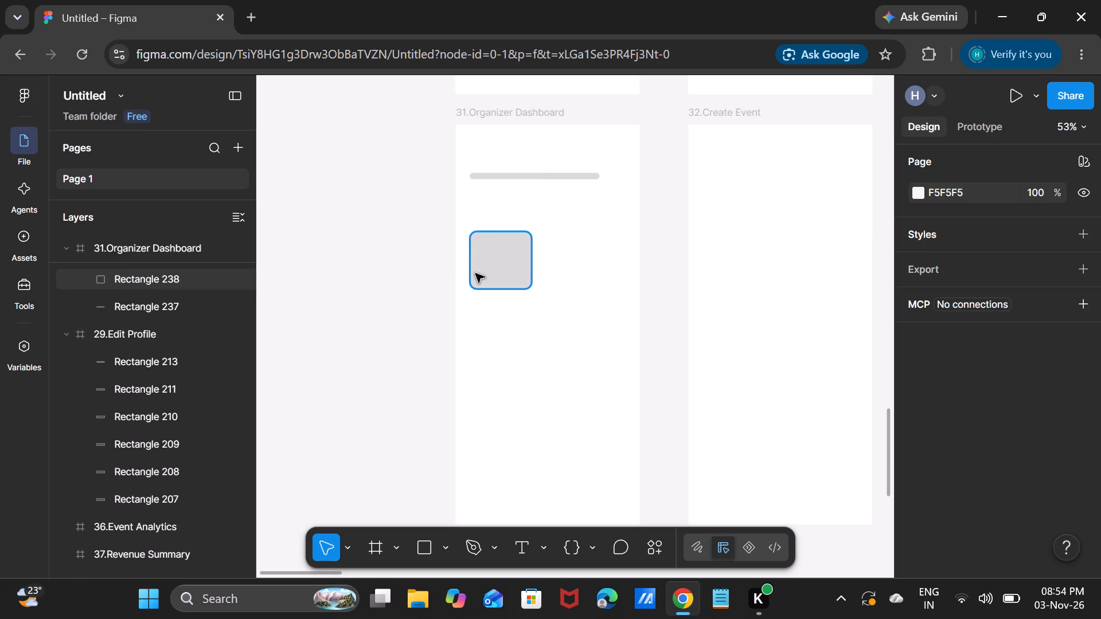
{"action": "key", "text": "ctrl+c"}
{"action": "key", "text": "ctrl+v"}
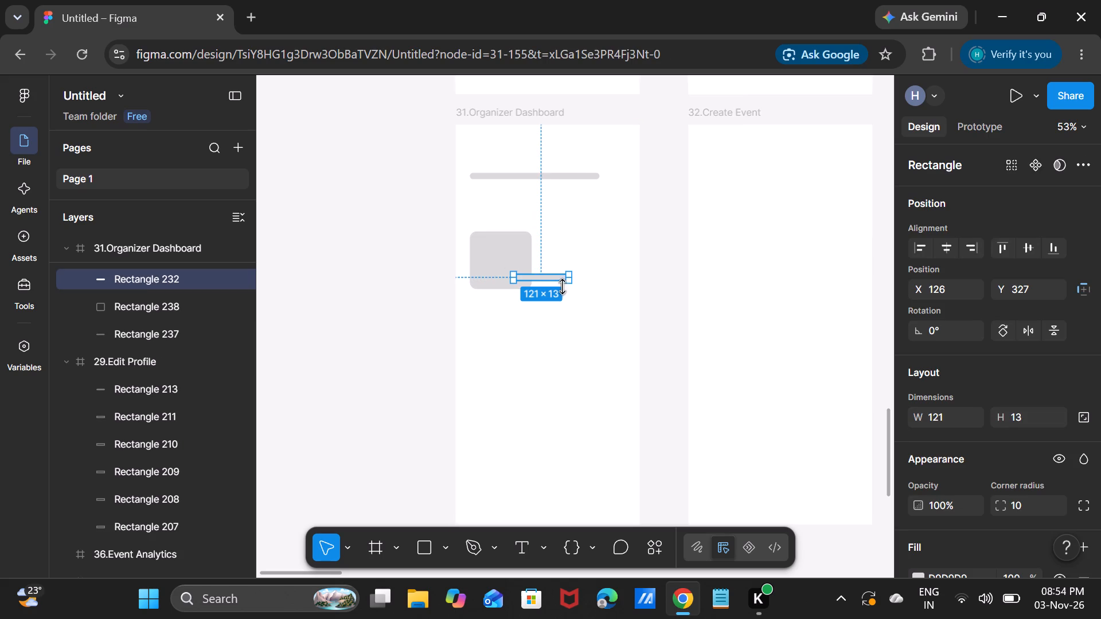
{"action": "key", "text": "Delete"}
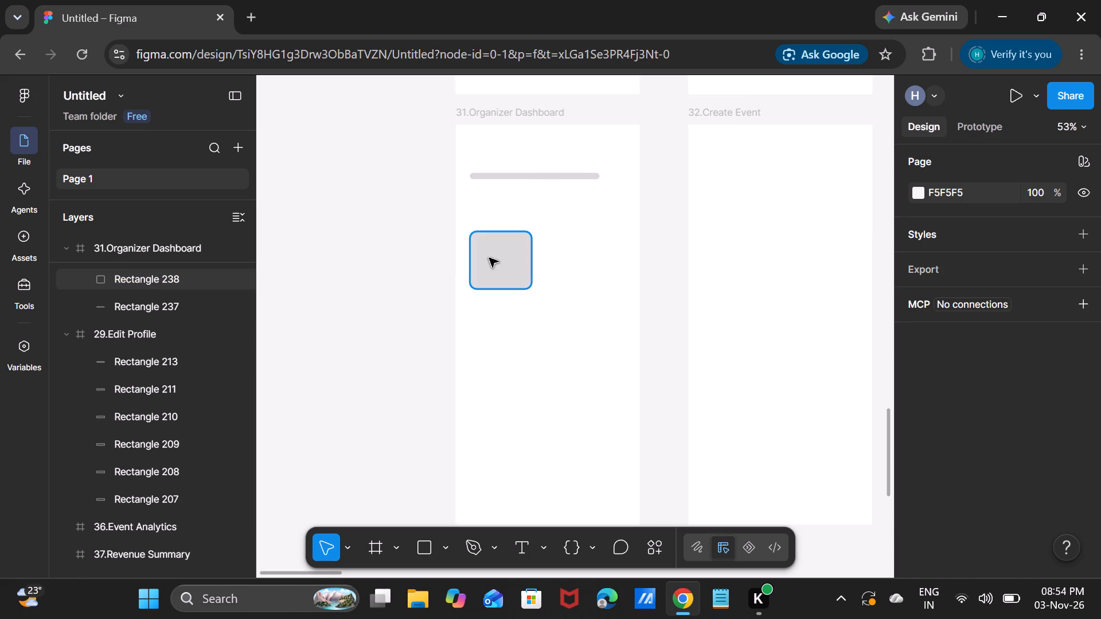
Copy the 135 × 126 rounded card in the 31.Organizer Dashboard frame.
{"action": "left_click", "coordinate": [487, 257], "text": "ctrl"}
{"action": "key", "text": "ctrl+c"}
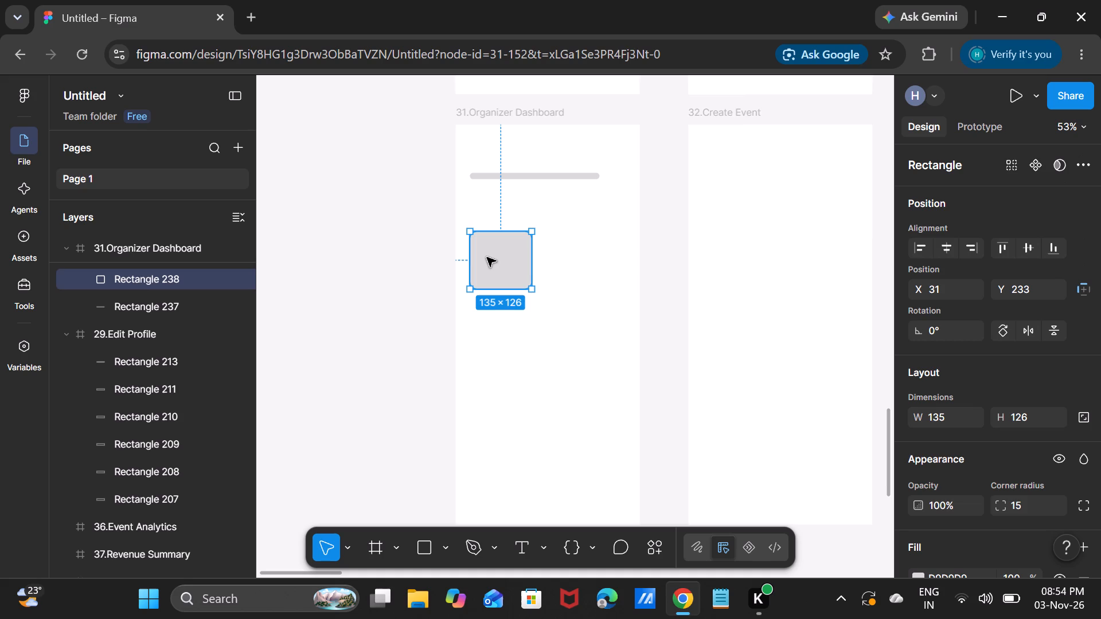
Paste three copies of the rounded card to form a two-by-two grid, at X 215, Y 233; X 31, Y 437; and X 215, Y 437.
{"action": "key", "text": "ctrl+v"}
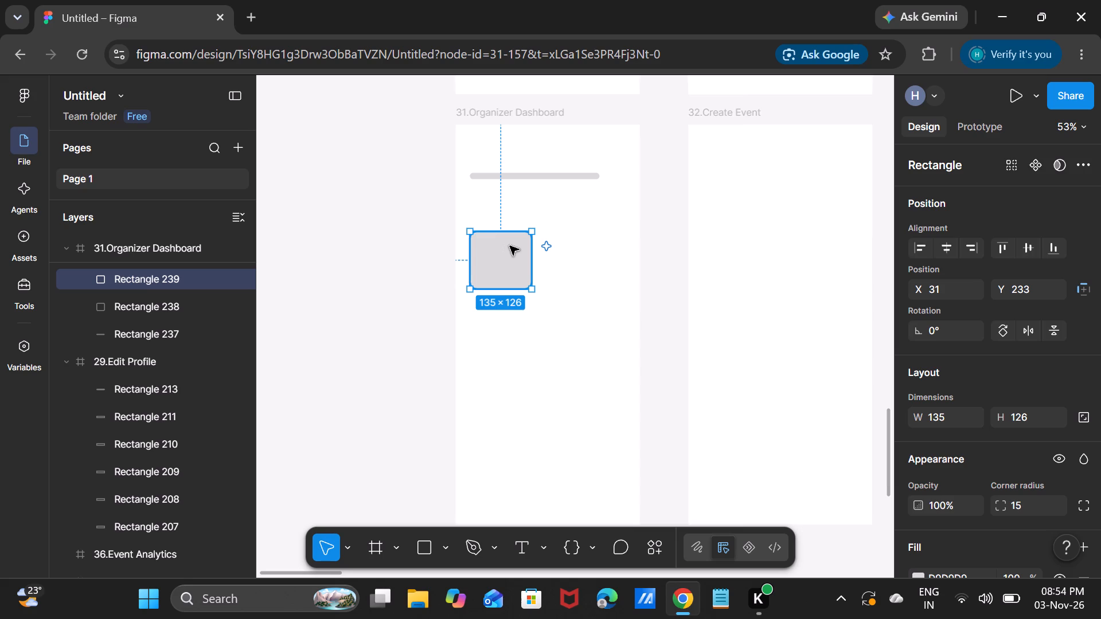
{"action": "left_click_drag", "start_coordinate": [508, 261], "coordinate": [594, 271]}
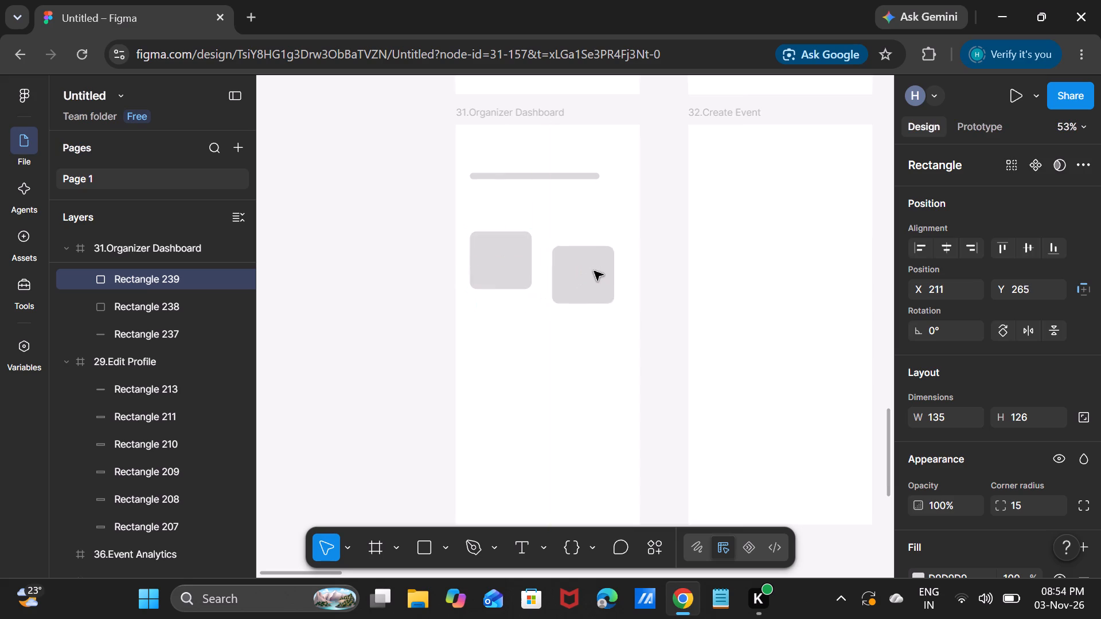
{"action": "left_click_drag", "start_coordinate": [594, 271], "coordinate": [592, 264]}
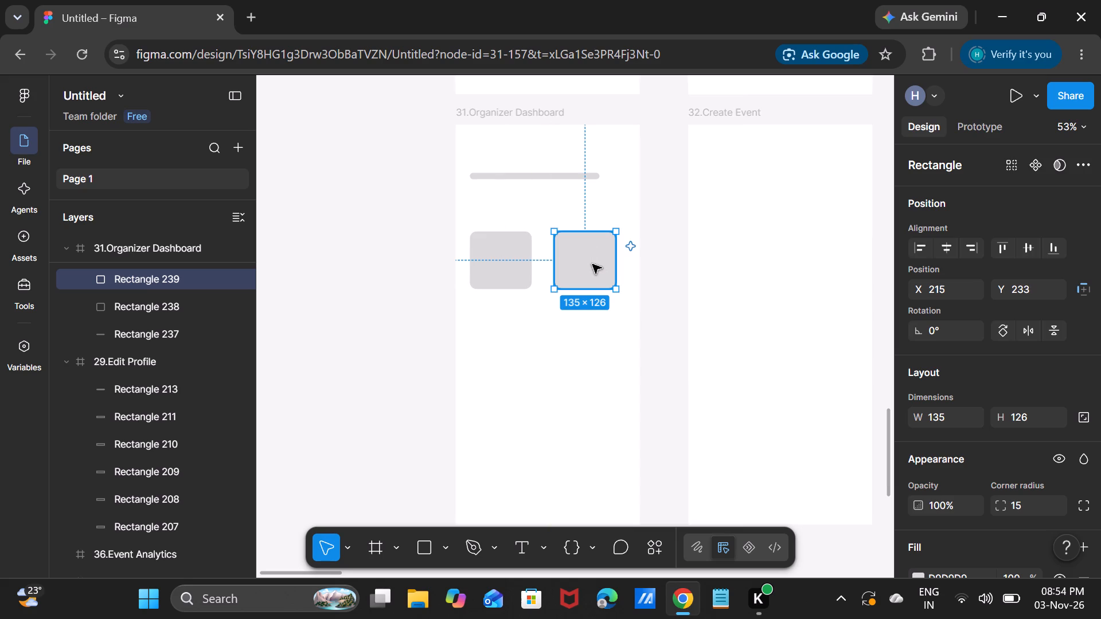
{"action": "key", "text": "ctrl+v"}
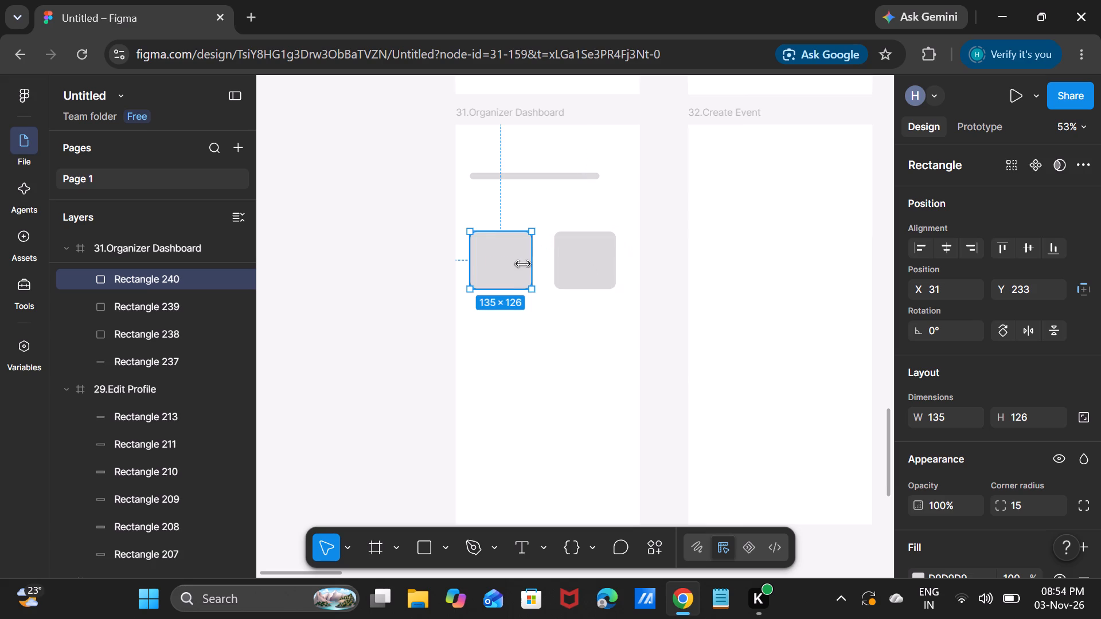
{"action": "left_click_drag", "start_coordinate": [502, 268], "coordinate": [499, 356]}
{"action": "key", "text": "ctrl+v"}
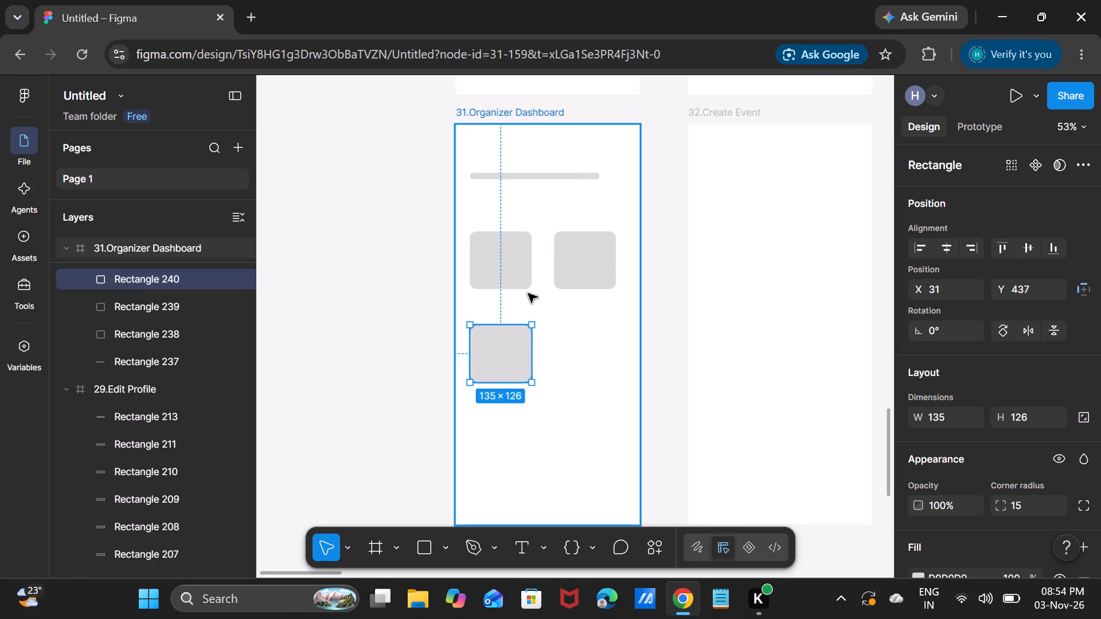
{"action": "left_click_drag", "start_coordinate": [510, 275], "coordinate": [604, 380]}
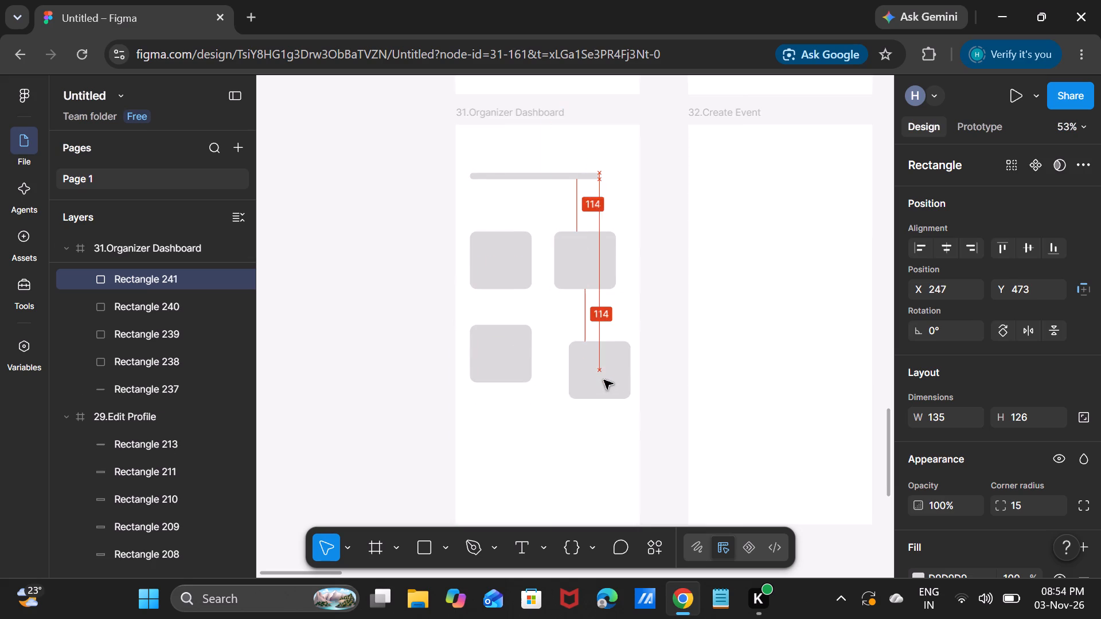
{"action": "left_click_drag", "start_coordinate": [604, 380], "coordinate": [598, 366]}
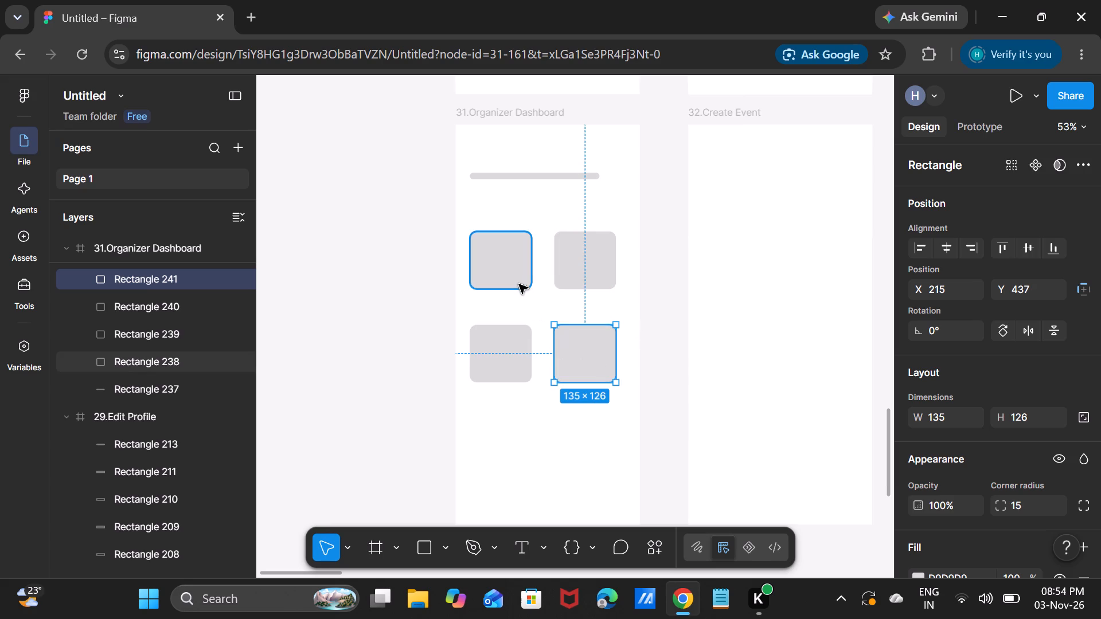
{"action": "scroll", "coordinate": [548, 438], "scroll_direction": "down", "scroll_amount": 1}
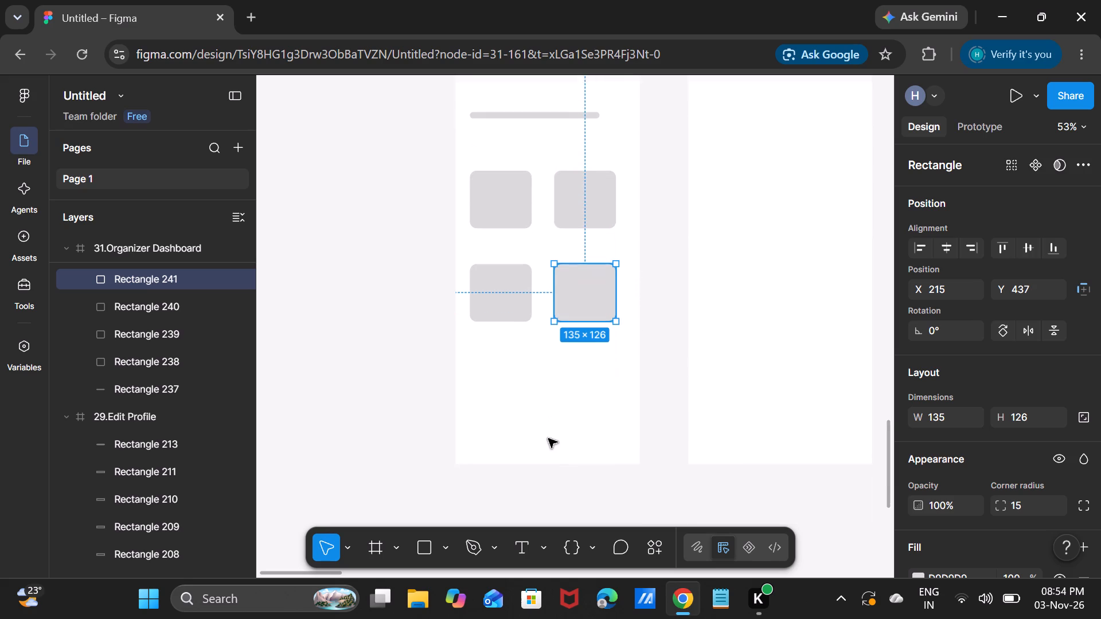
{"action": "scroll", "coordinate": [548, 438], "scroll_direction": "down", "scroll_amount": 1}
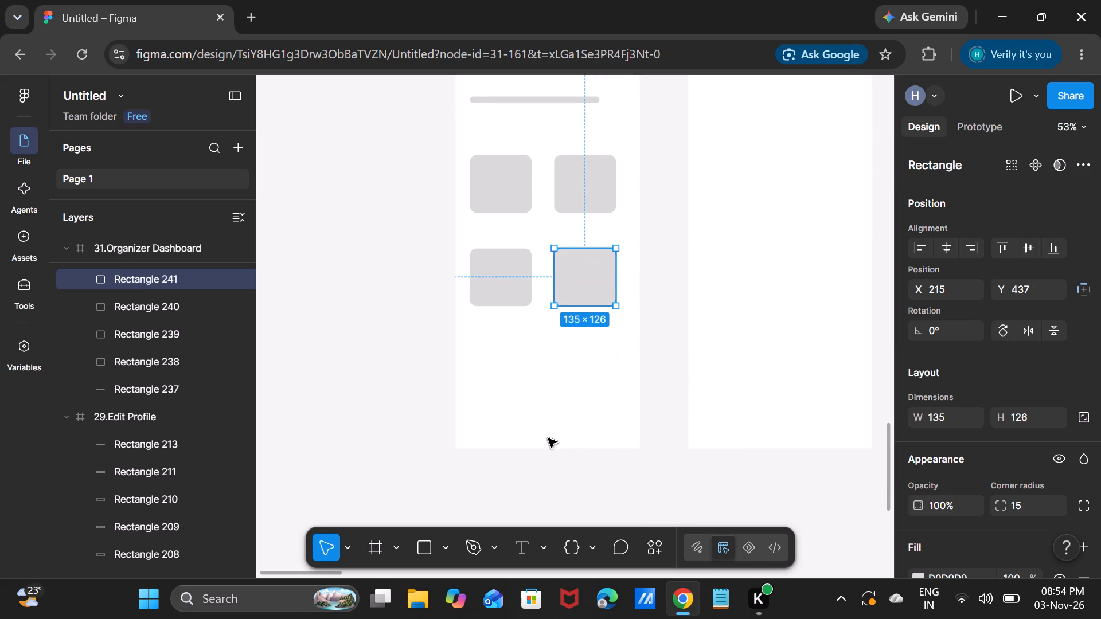
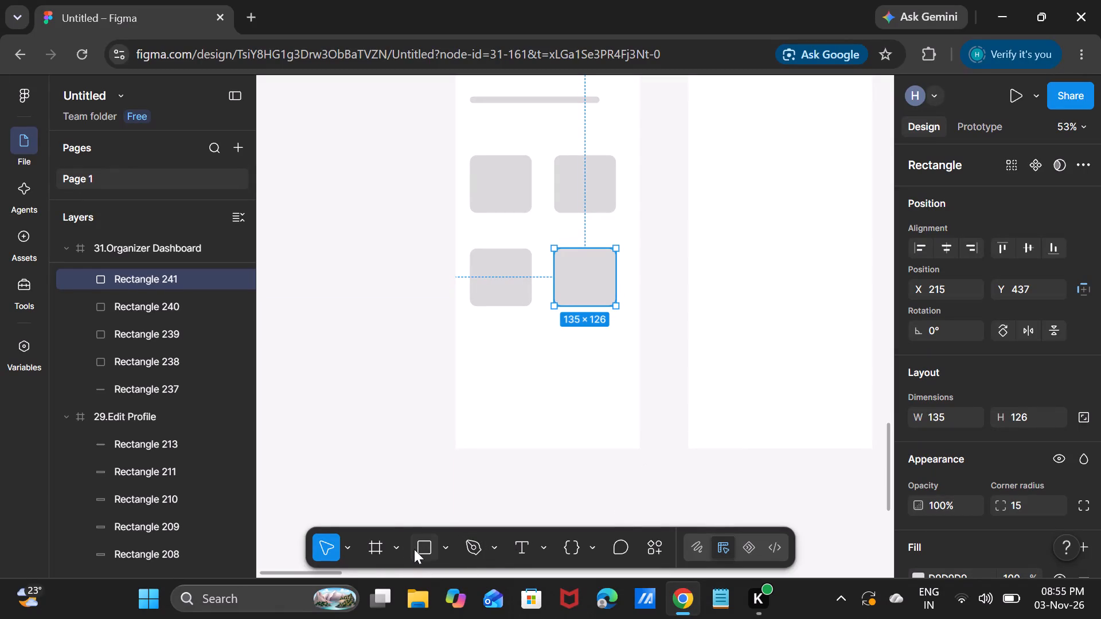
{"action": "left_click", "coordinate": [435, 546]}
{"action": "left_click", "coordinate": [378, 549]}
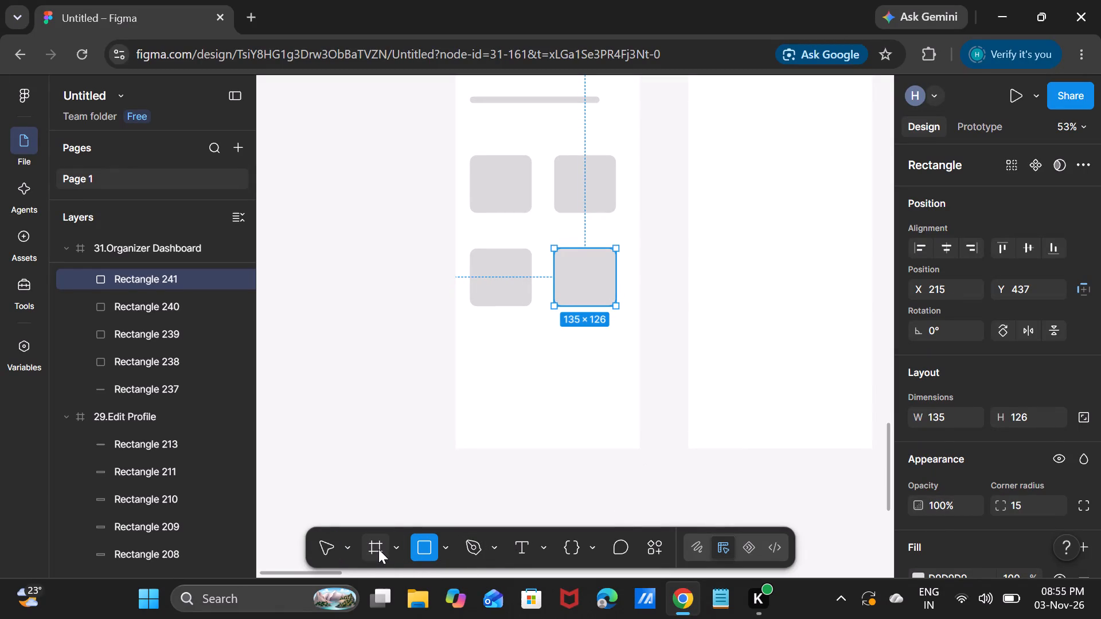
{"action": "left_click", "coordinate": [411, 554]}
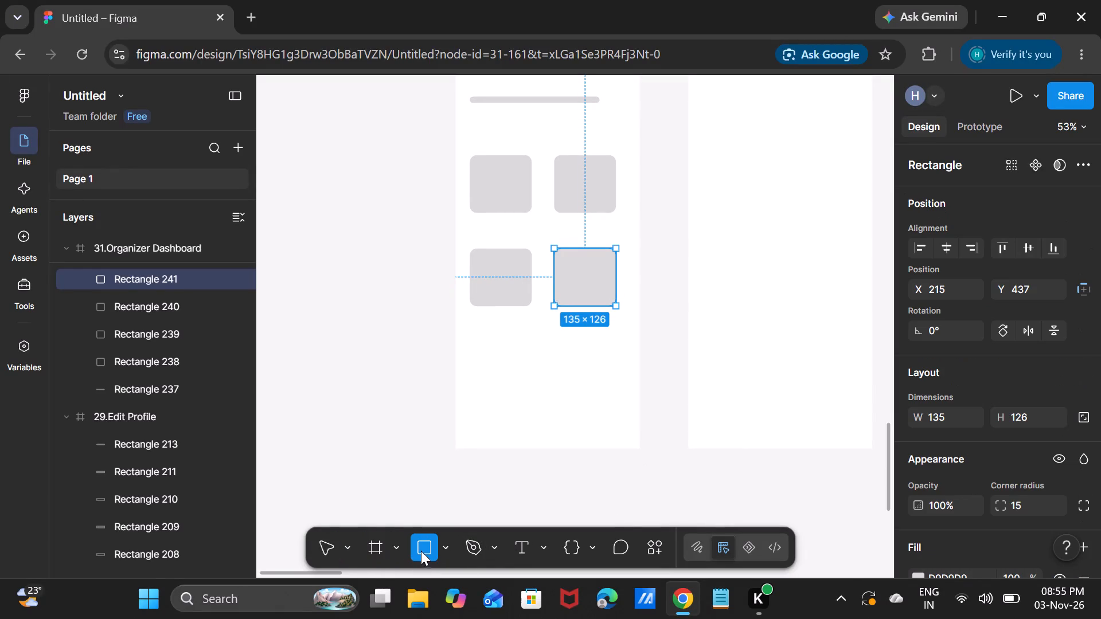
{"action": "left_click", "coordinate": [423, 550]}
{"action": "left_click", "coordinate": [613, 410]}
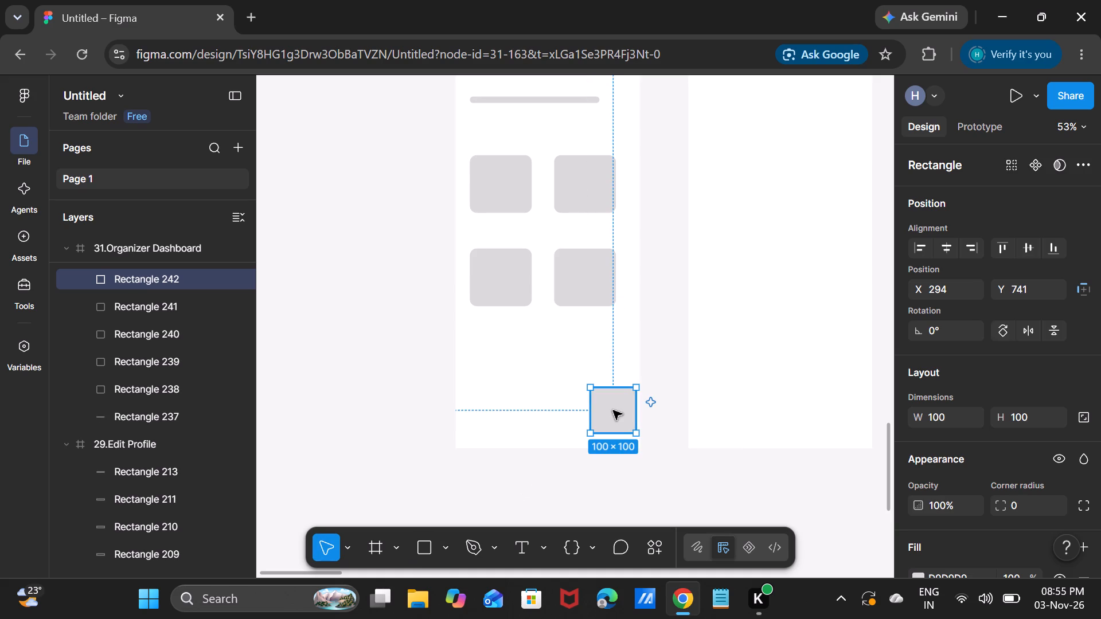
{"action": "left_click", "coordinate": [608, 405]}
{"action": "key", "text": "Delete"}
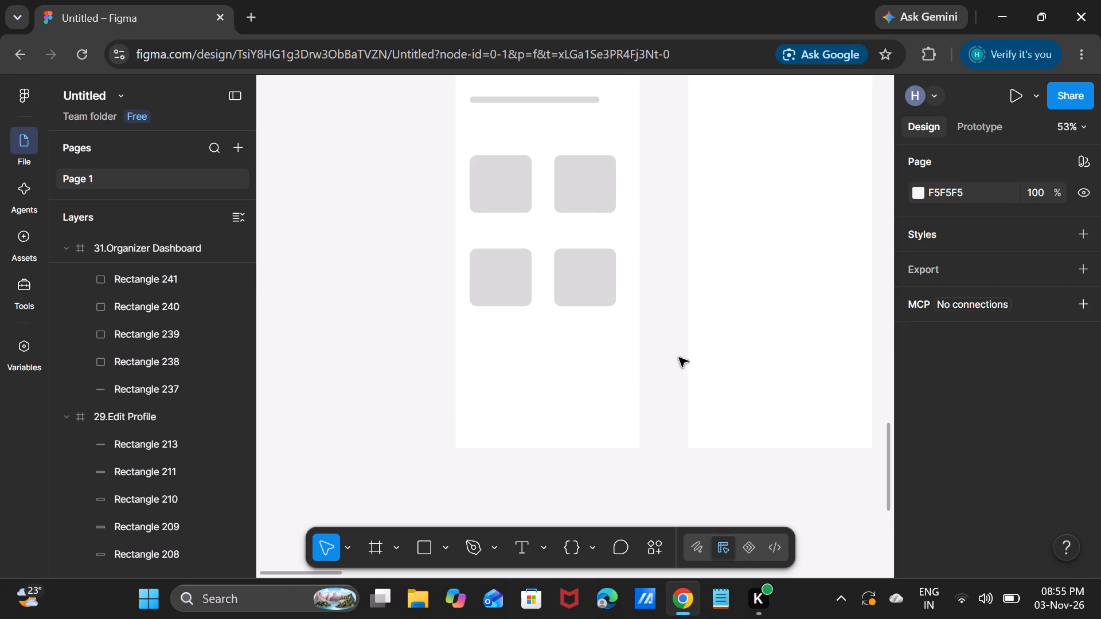
Add a rectangle below the two-by-two card grid in the 31.Organizer Dashboard frame and resize it to about 44 × 121.
{"action": "scroll", "coordinate": [679, 358], "scroll_direction": "left", "scroll_amount": 1}
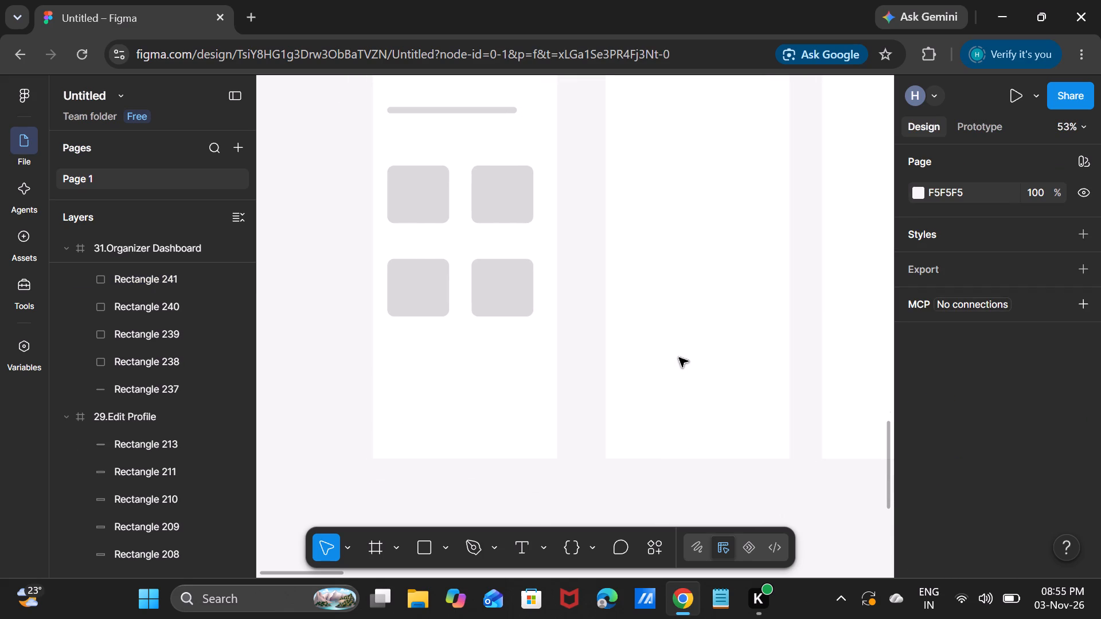
{"action": "left_click", "coordinate": [679, 358]}
{"action": "left_click", "coordinate": [679, 358]}
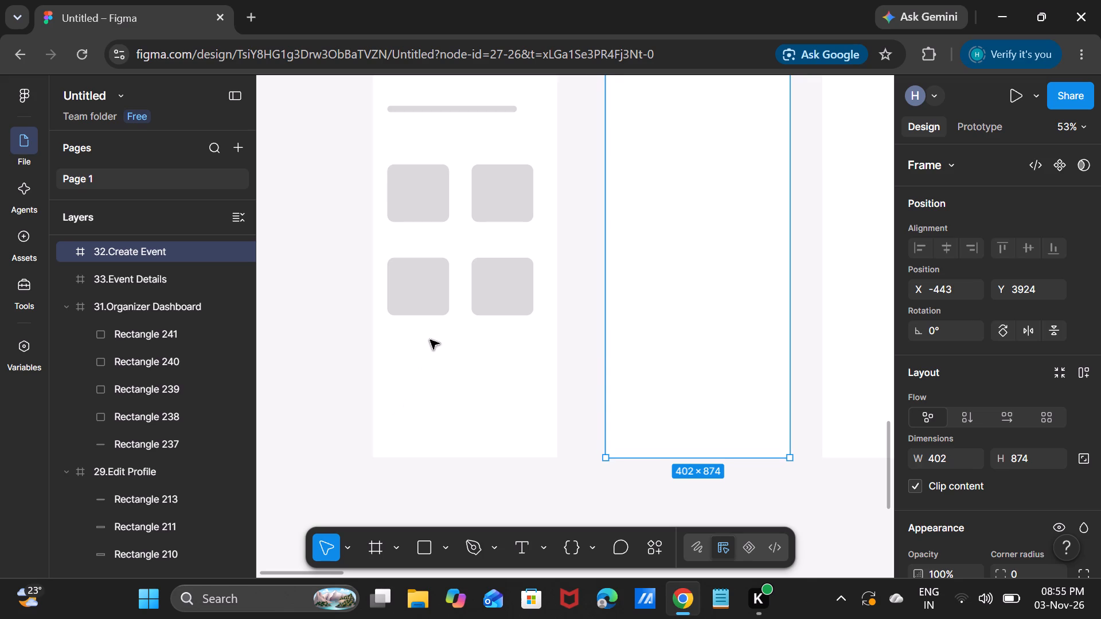
{"action": "left_click", "coordinate": [435, 355]}
{"action": "key", "text": "r"}
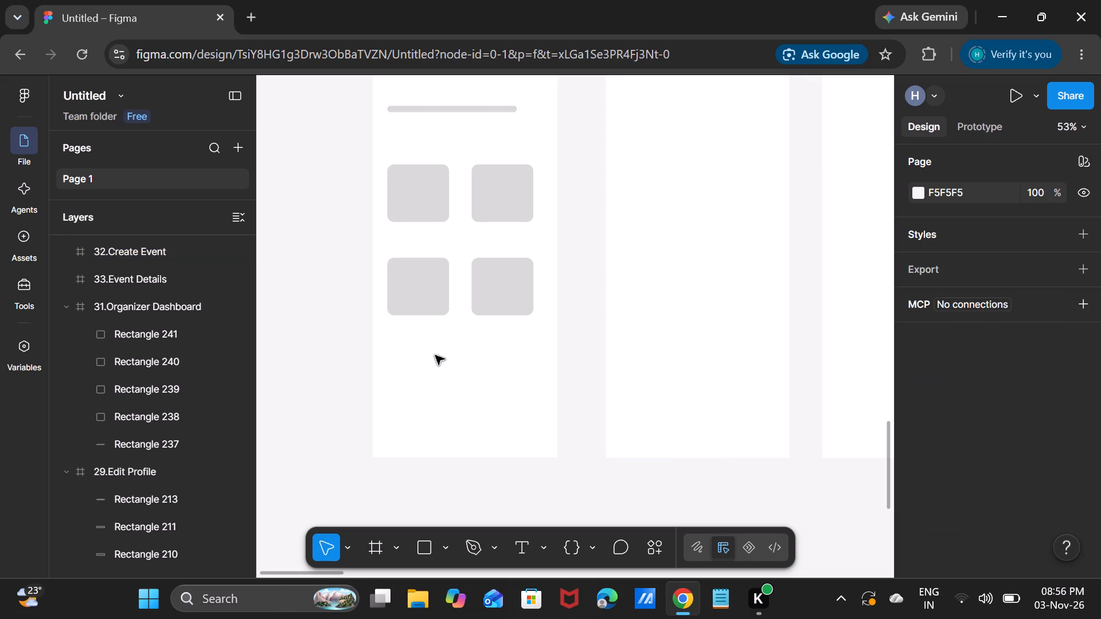
{"action": "left_click", "coordinate": [436, 391]}
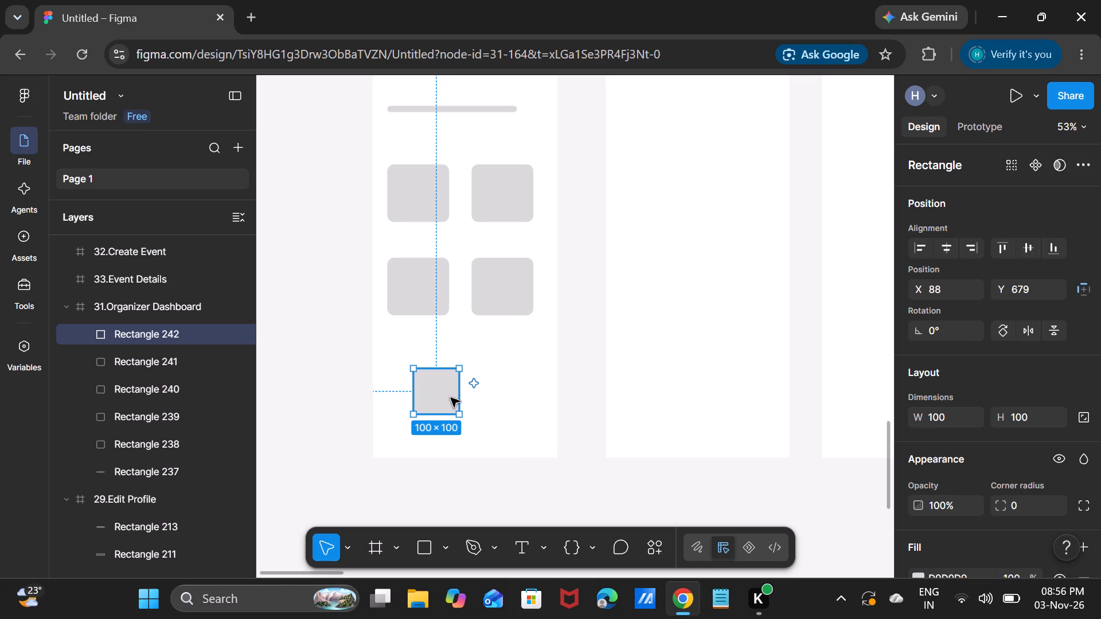
{"action": "left_click_drag", "start_coordinate": [460, 398], "coordinate": [425, 402]}
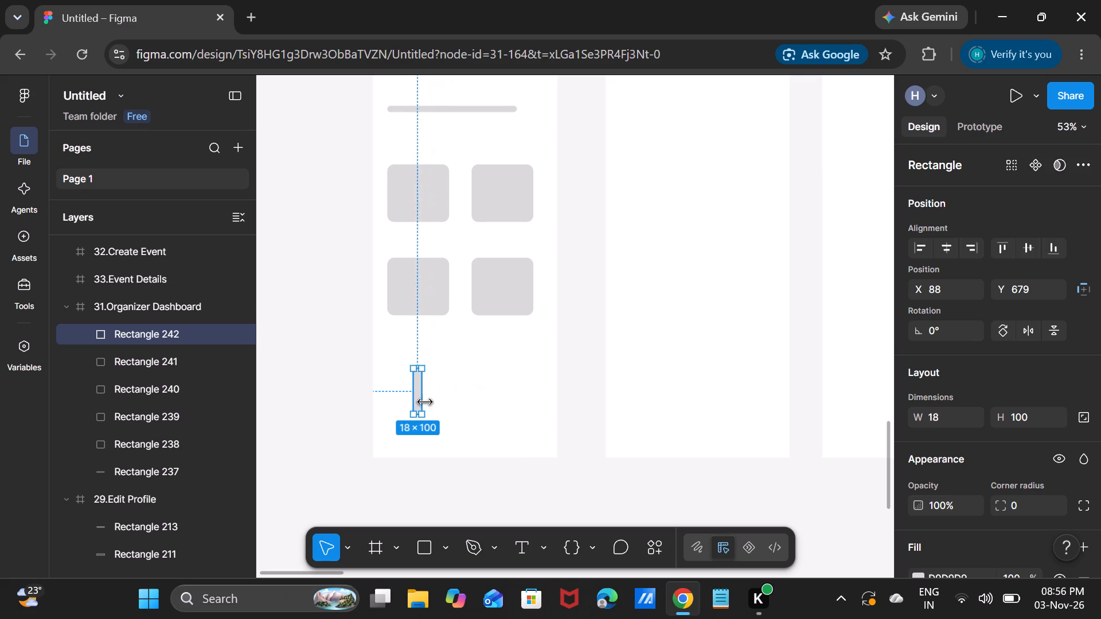
{"action": "left_click_drag", "start_coordinate": [425, 402], "coordinate": [435, 403]}
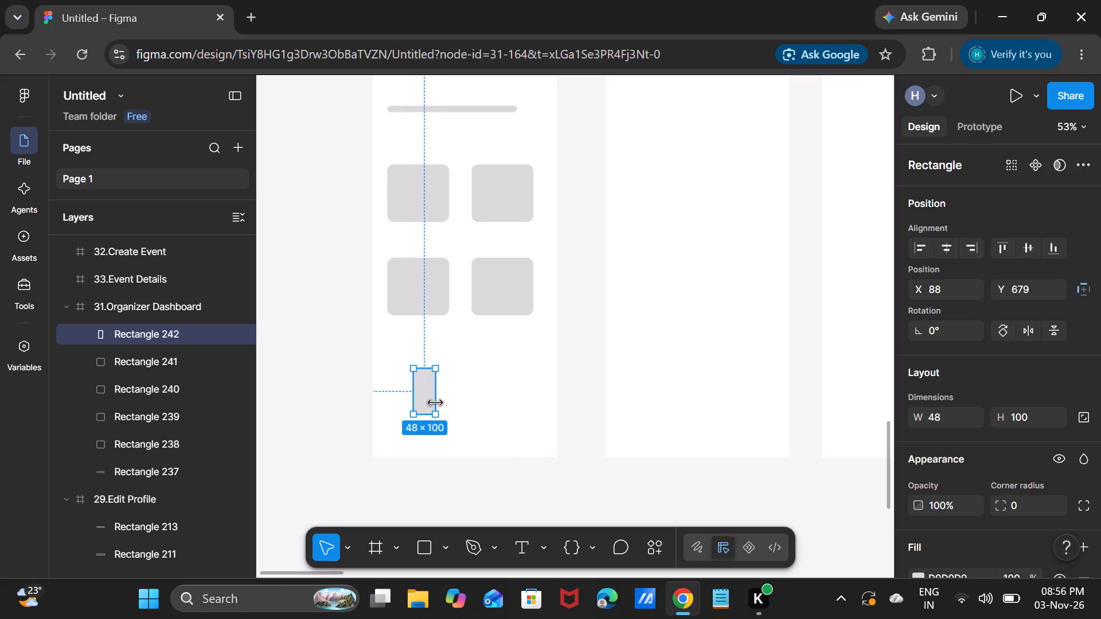
{"action": "left_click_drag", "start_coordinate": [435, 403], "coordinate": [432, 403]}
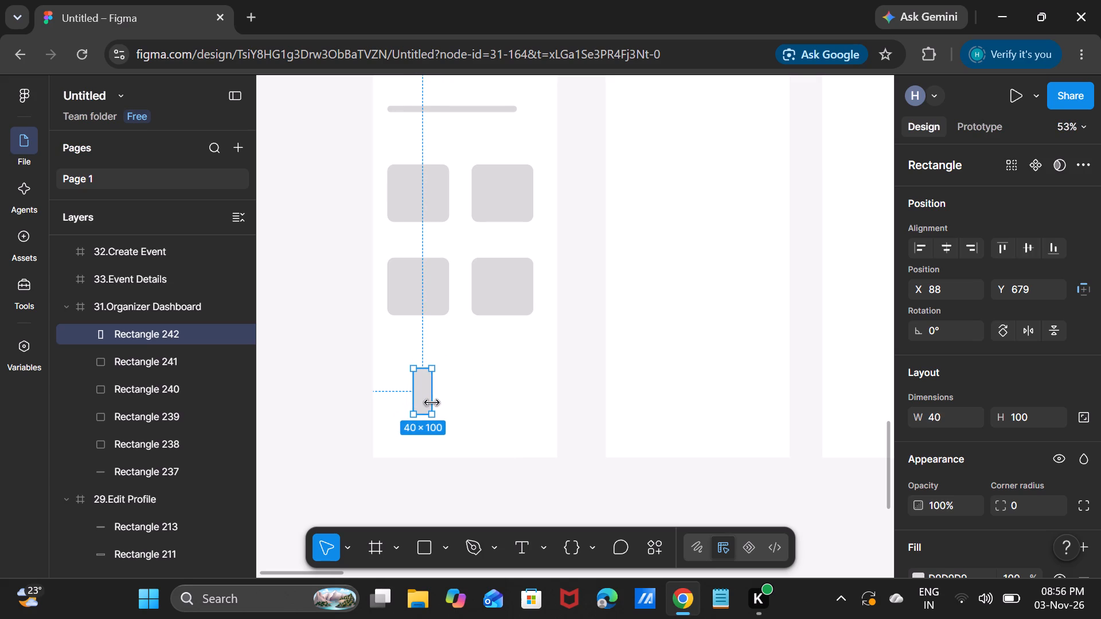
{"action": "left_click_drag", "start_coordinate": [432, 403], "coordinate": [434, 403]}
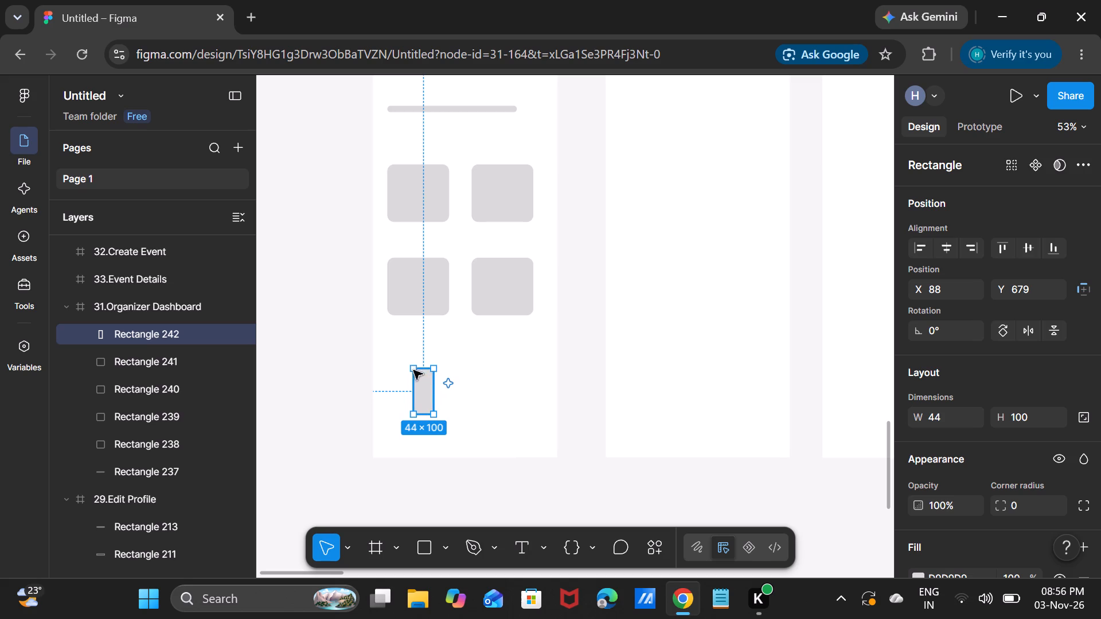
{"action": "left_click_drag", "start_coordinate": [420, 367], "coordinate": [420, 367]}
{"action": "left_click_drag", "start_coordinate": [420, 367], "coordinate": [423, 358]}
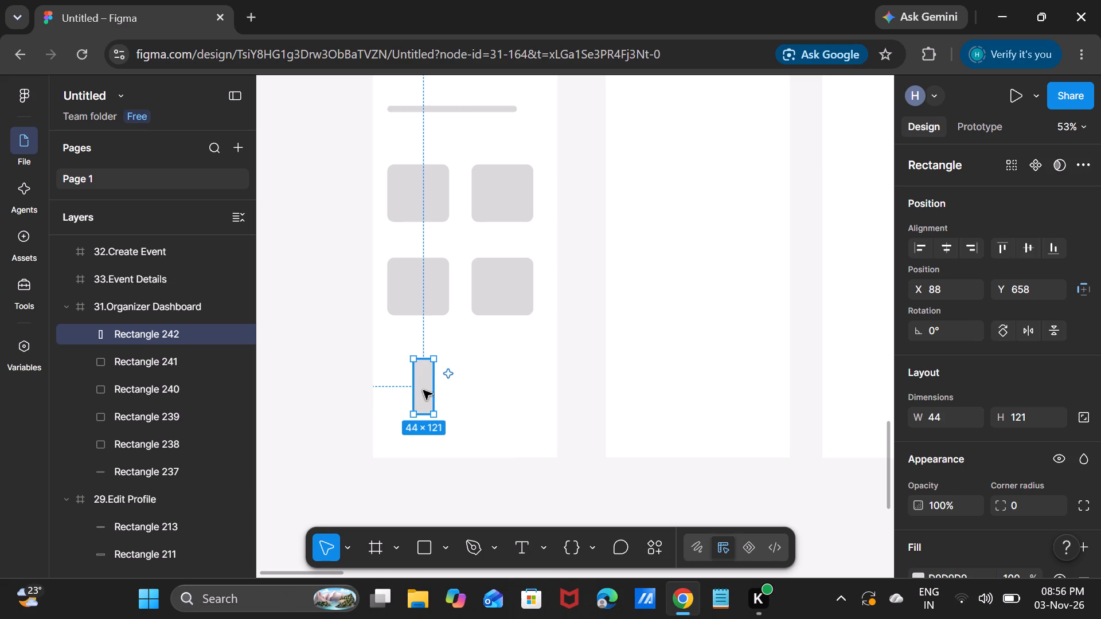
Move the new rectangle to X 31, aligned with the cards' left edge, and resize it to 54 × 82.
{"action": "left_click_drag", "start_coordinate": [423, 390], "coordinate": [394, 366]}
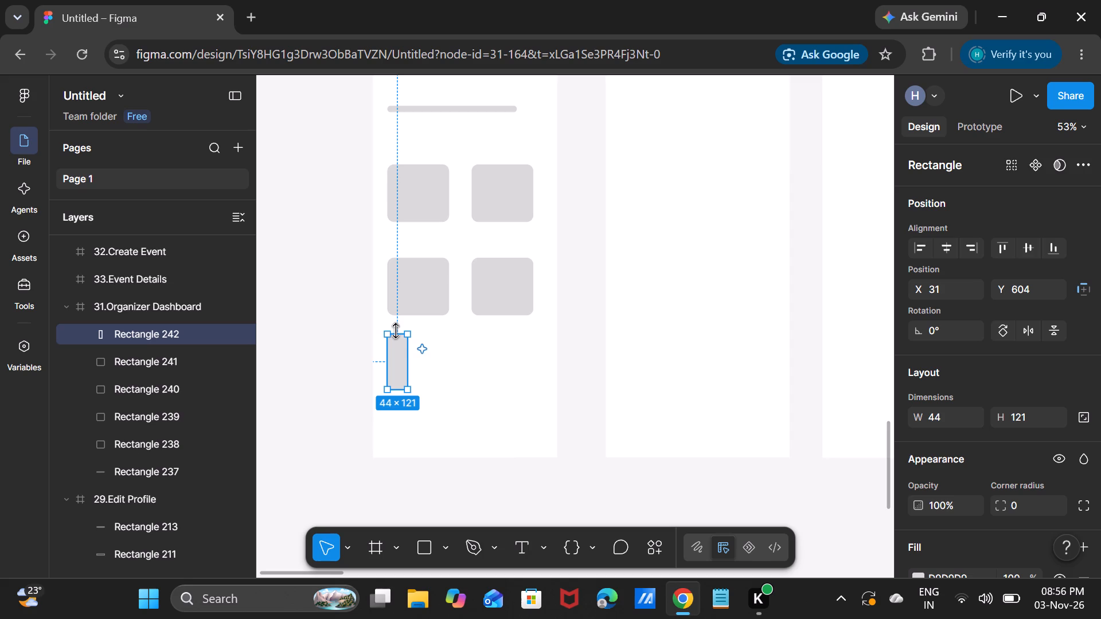
{"action": "left_click_drag", "start_coordinate": [396, 331], "coordinate": [397, 350]}
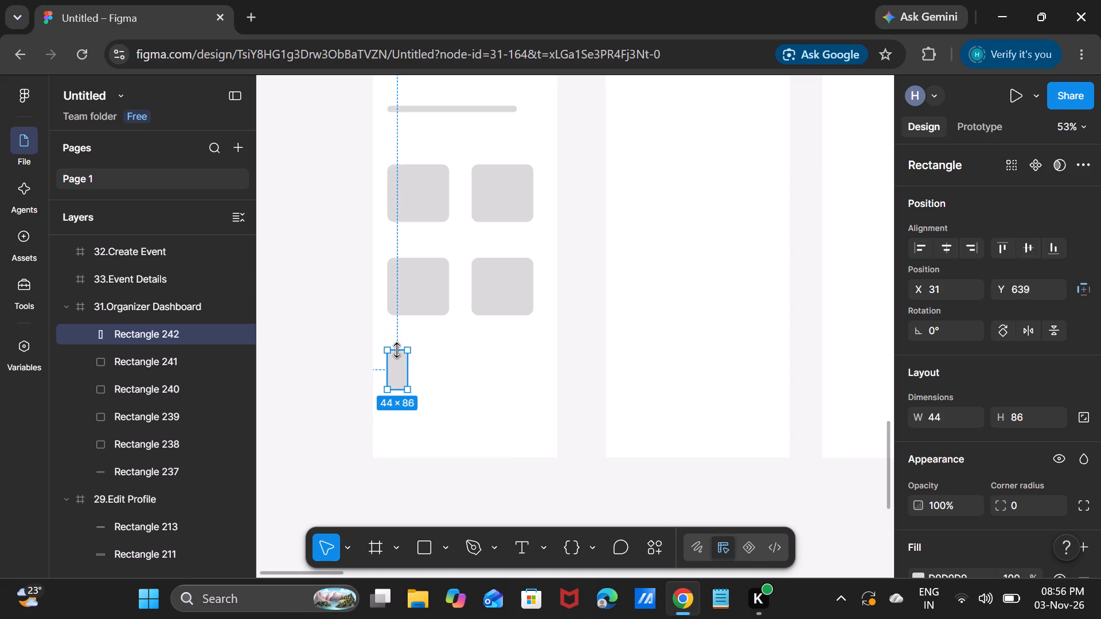
{"action": "left_click_drag", "start_coordinate": [397, 350], "coordinate": [398, 351]}
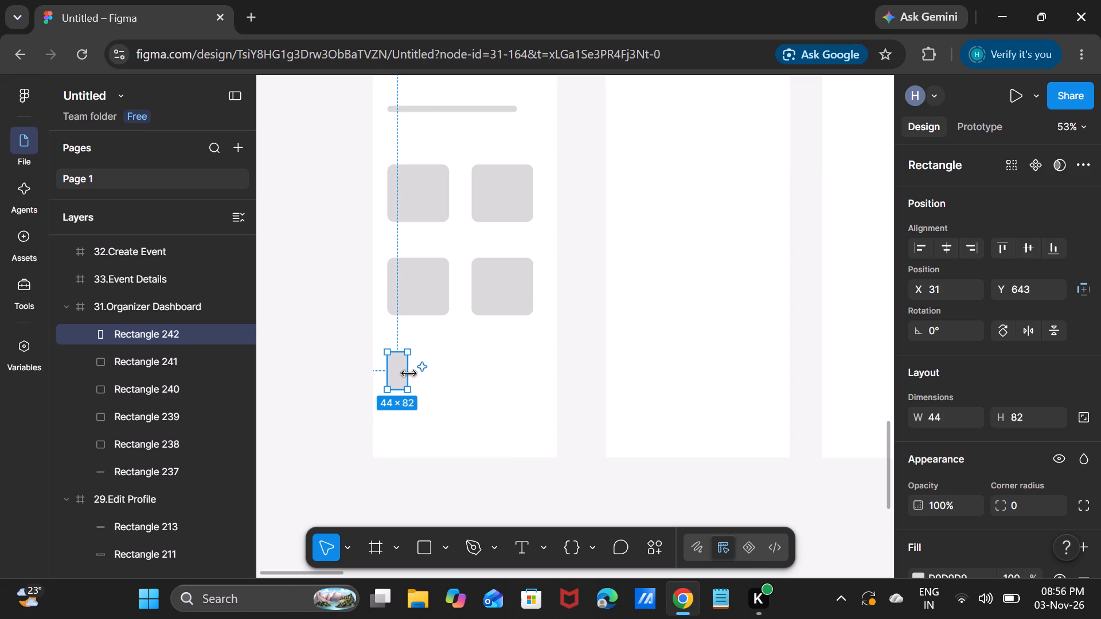
{"action": "left_click", "coordinate": [409, 374]}
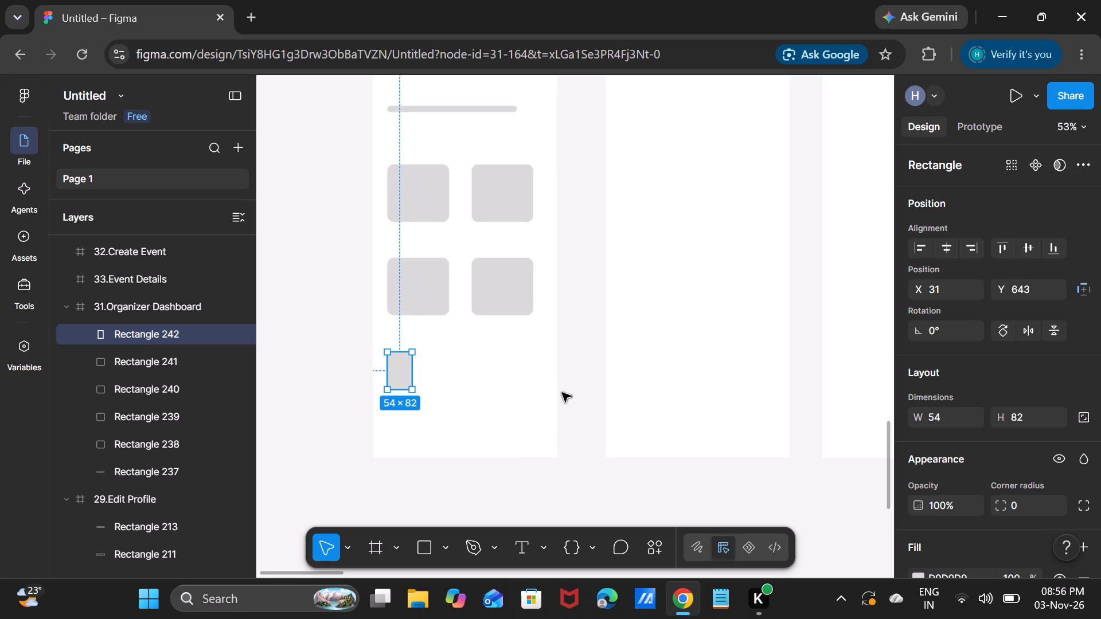
{"action": "left_click", "coordinate": [419, 372]}
{"action": "left_click", "coordinate": [455, 377]}
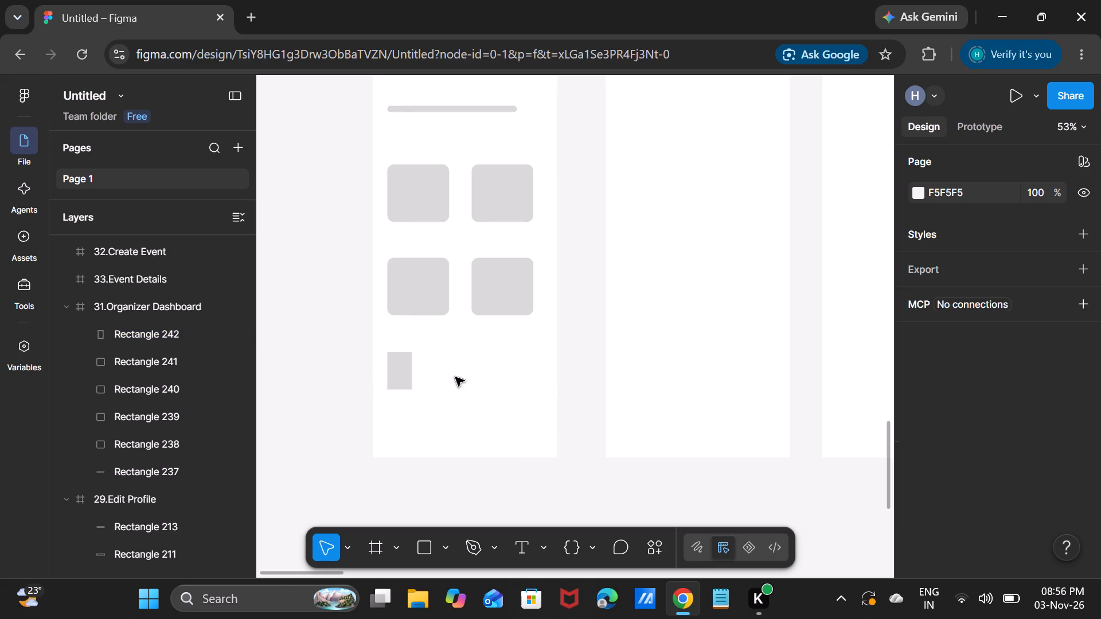
Move the 54 × 82 bar up to X 31, Y 617, closer beneath the card grid.
{"action": "left_click", "coordinate": [392, 369]}
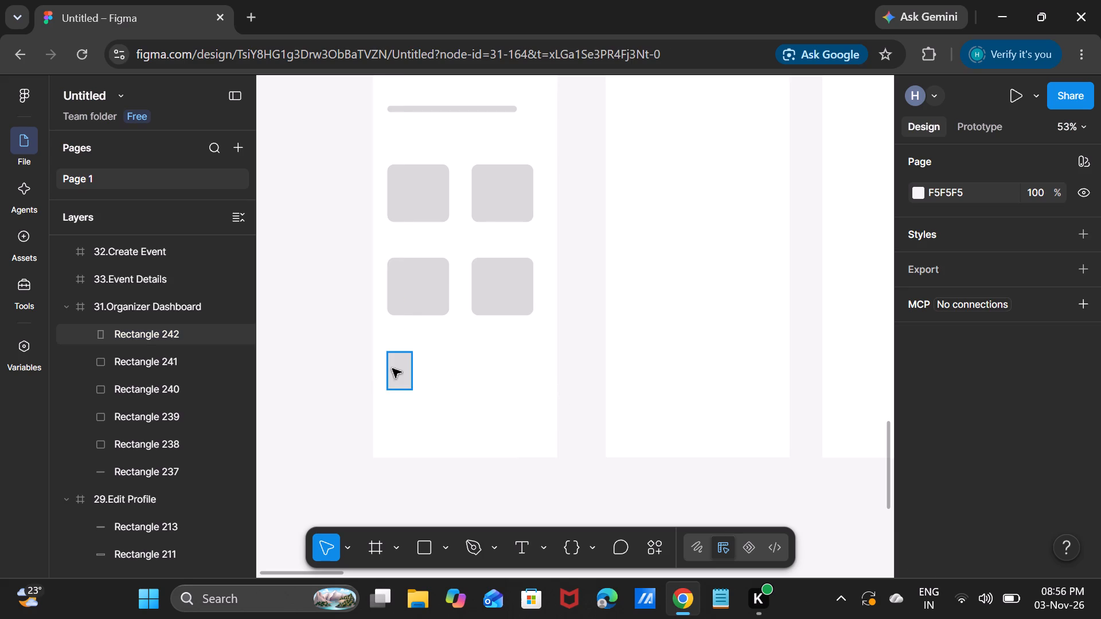
{"action": "left_click_drag", "start_coordinate": [400, 376], "coordinate": [401, 346]}
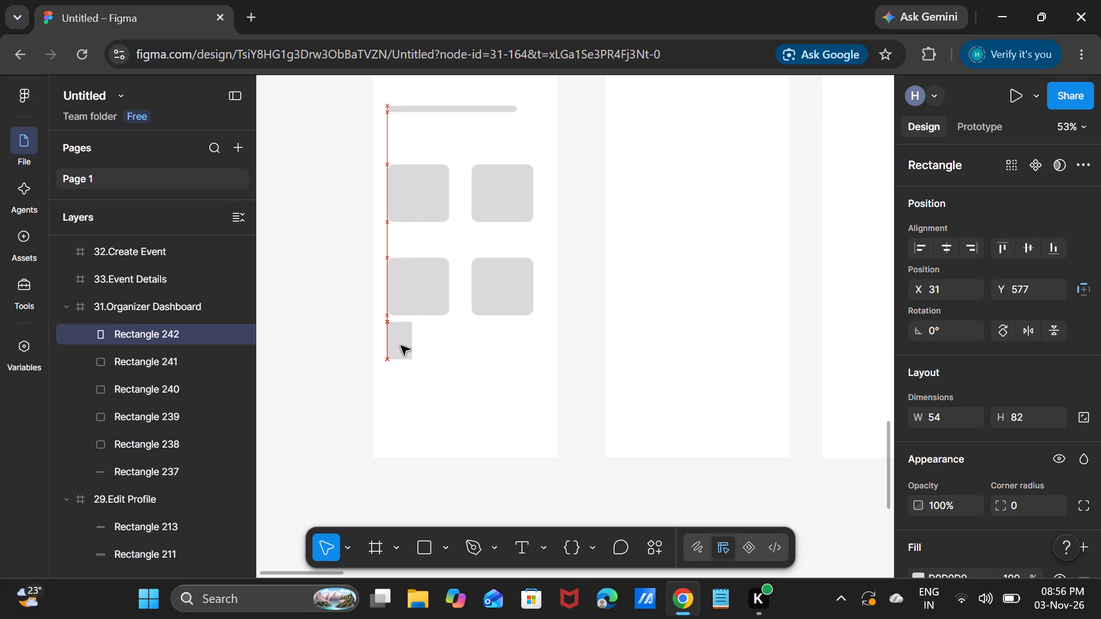
{"action": "left_click_drag", "start_coordinate": [401, 346], "coordinate": [400, 370]}
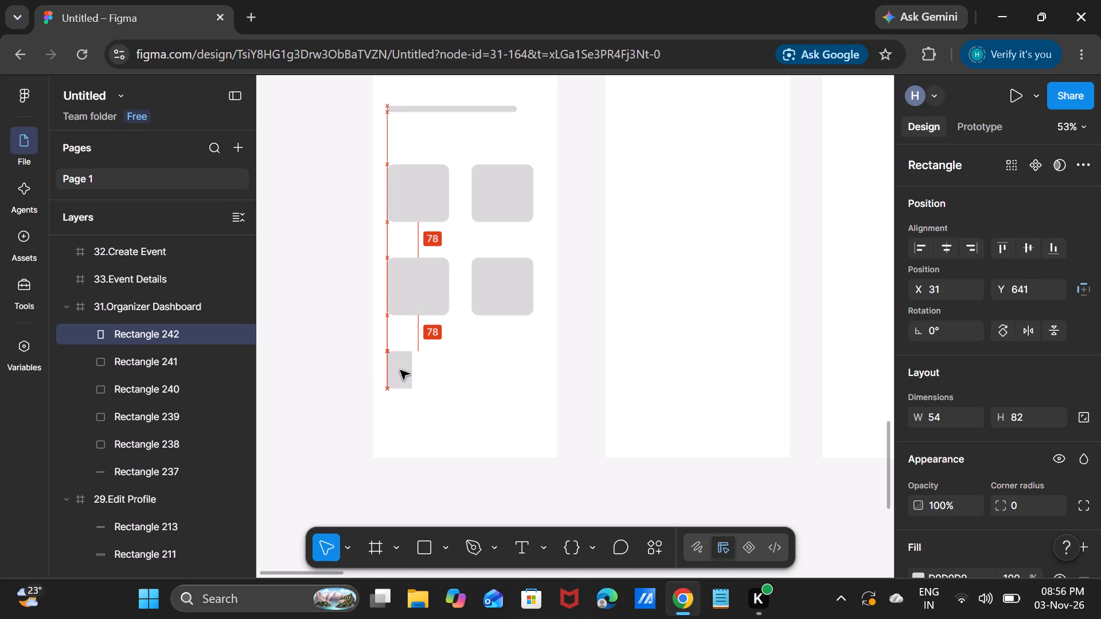
{"action": "left_click_drag", "start_coordinate": [400, 370], "coordinate": [400, 367]}
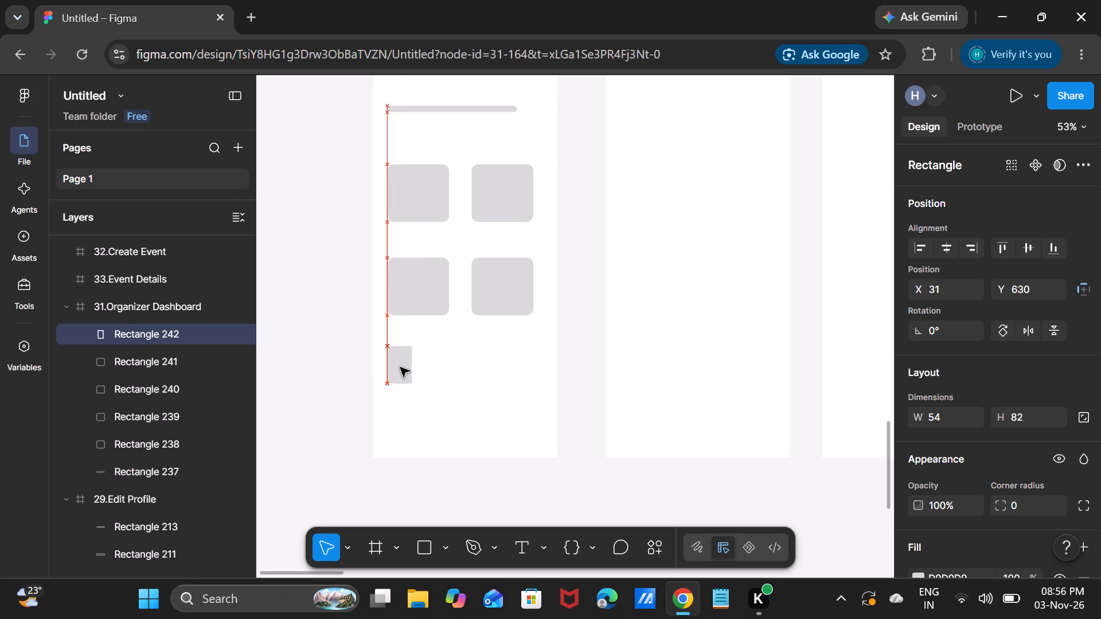
{"action": "left_click_drag", "start_coordinate": [400, 367], "coordinate": [403, 363]}
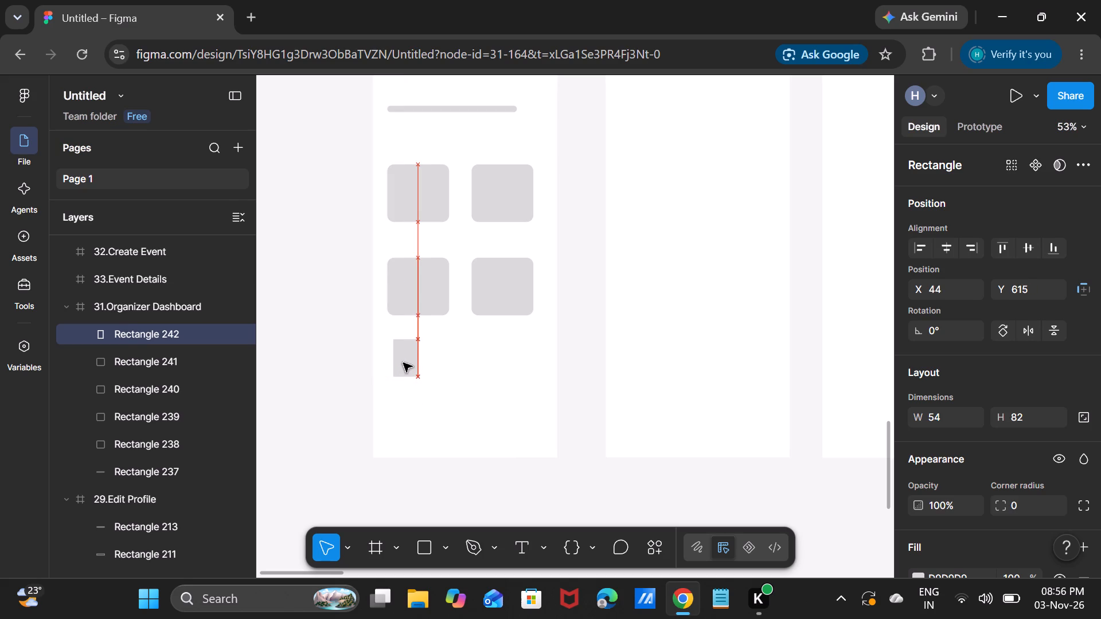
{"action": "left_click_drag", "start_coordinate": [403, 363], "coordinate": [400, 363]}
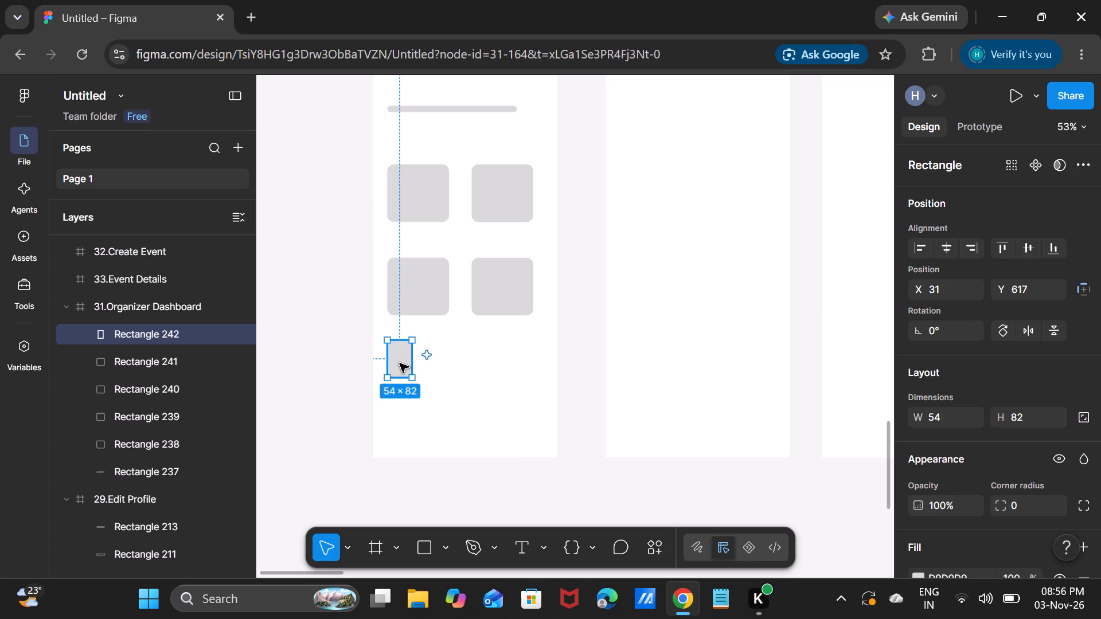
{"action": "left_click", "coordinate": [454, 396]}
Duplicate the 54 × 82 bar beside the original at X 98 and extend the copy upward to a height of 101.
{"action": "left_click", "coordinate": [396, 359]}
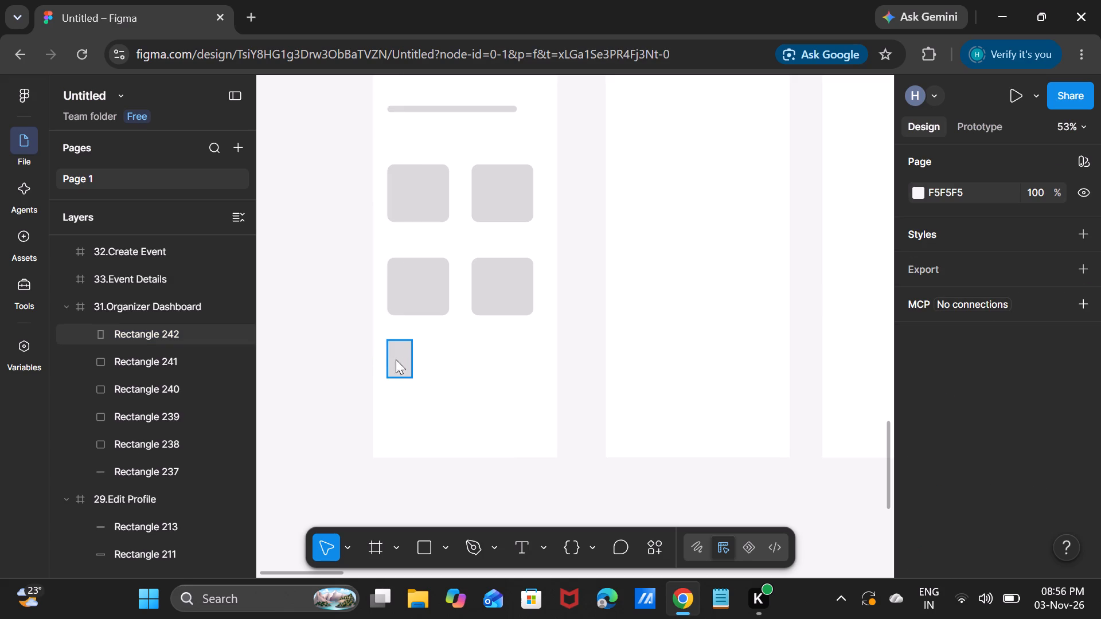
{"action": "key", "text": "ctrl+d"}
{"action": "left_click_drag", "start_coordinate": [396, 359], "coordinate": [447, 362]}
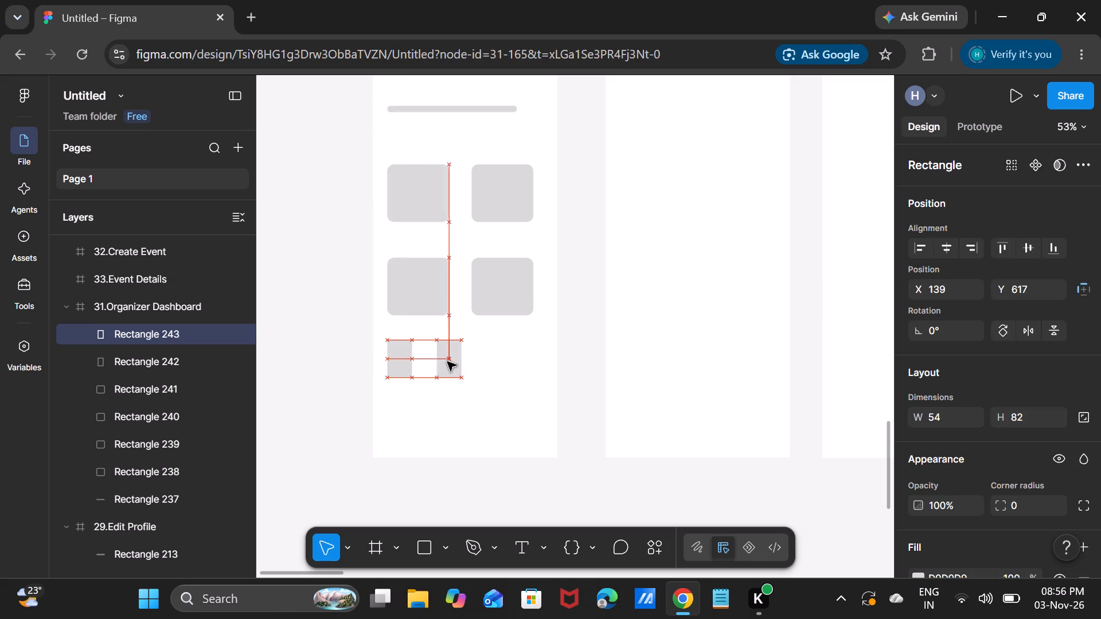
{"action": "left_click_drag", "start_coordinate": [447, 362], "coordinate": [425, 364]}
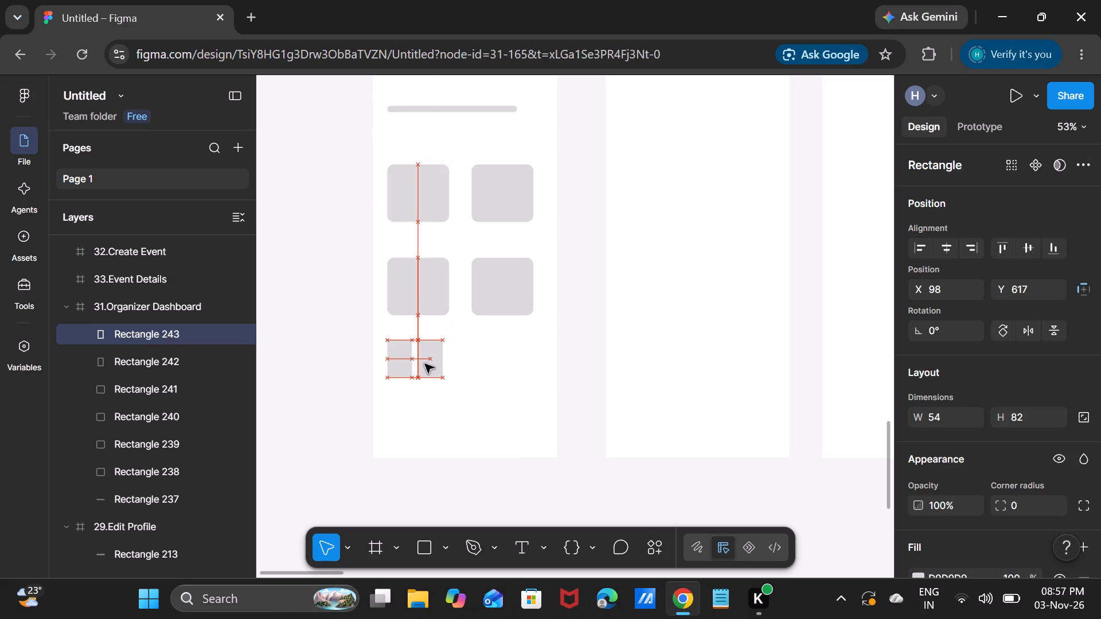
{"action": "left_click_drag", "start_coordinate": [432, 336], "coordinate": [432, 333]}
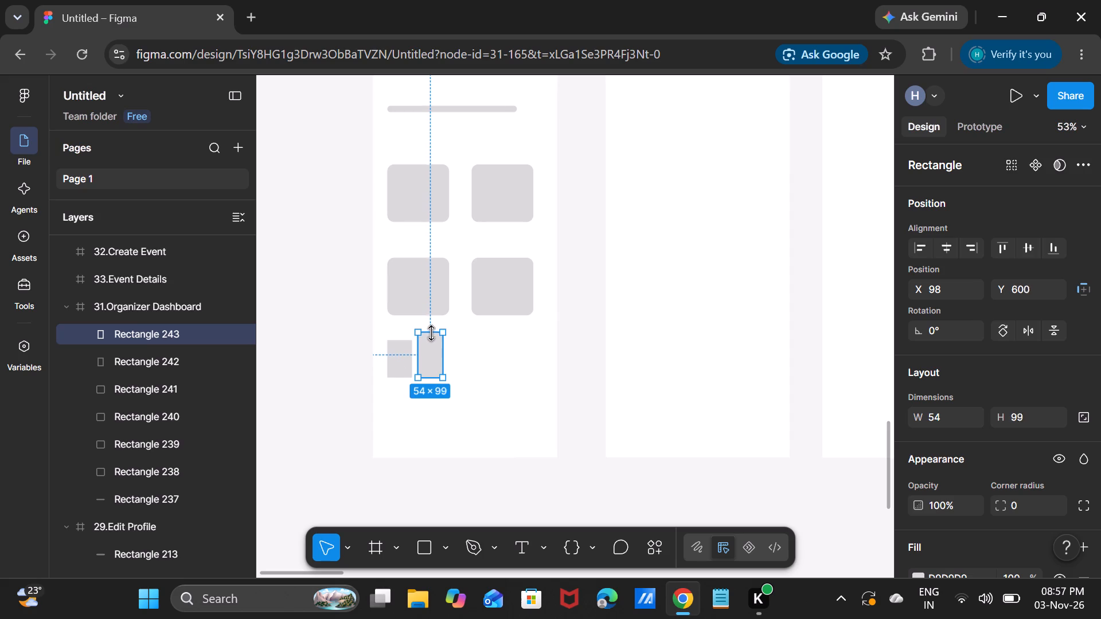
{"action": "left_click_drag", "start_coordinate": [432, 333], "coordinate": [432, 331]}
{"action": "left_click", "coordinate": [482, 356]}
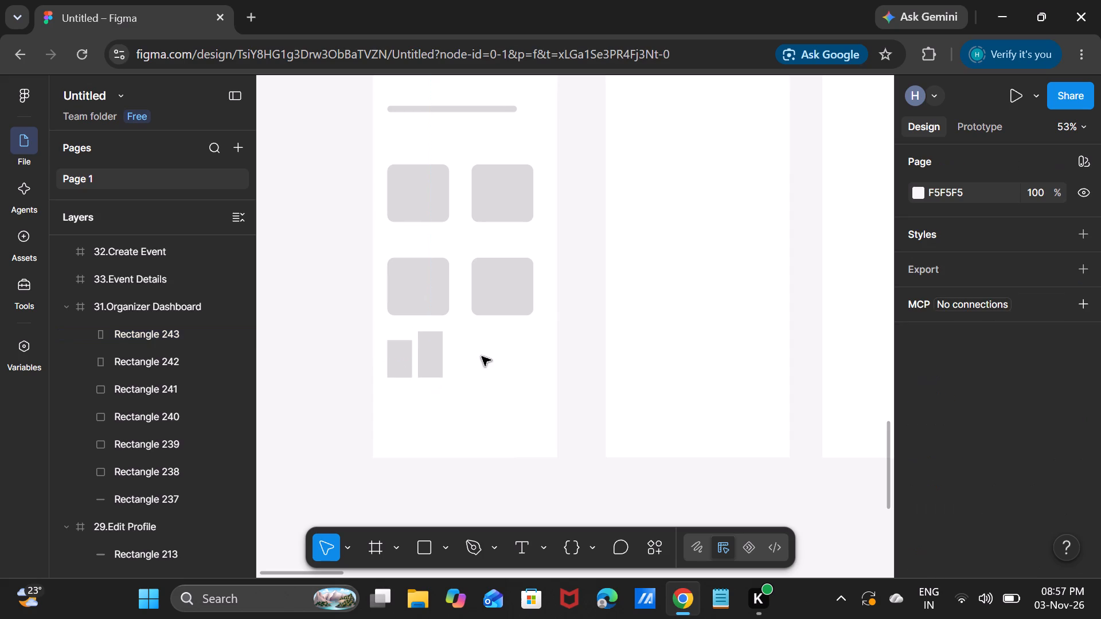
Duplicate the 54 × 101 bar, place the copy beside it at X 166, and extend it upward to a height of 112.
{"action": "left_click", "coordinate": [424, 363]}
{"action": "key", "text": "ctrl+d"}
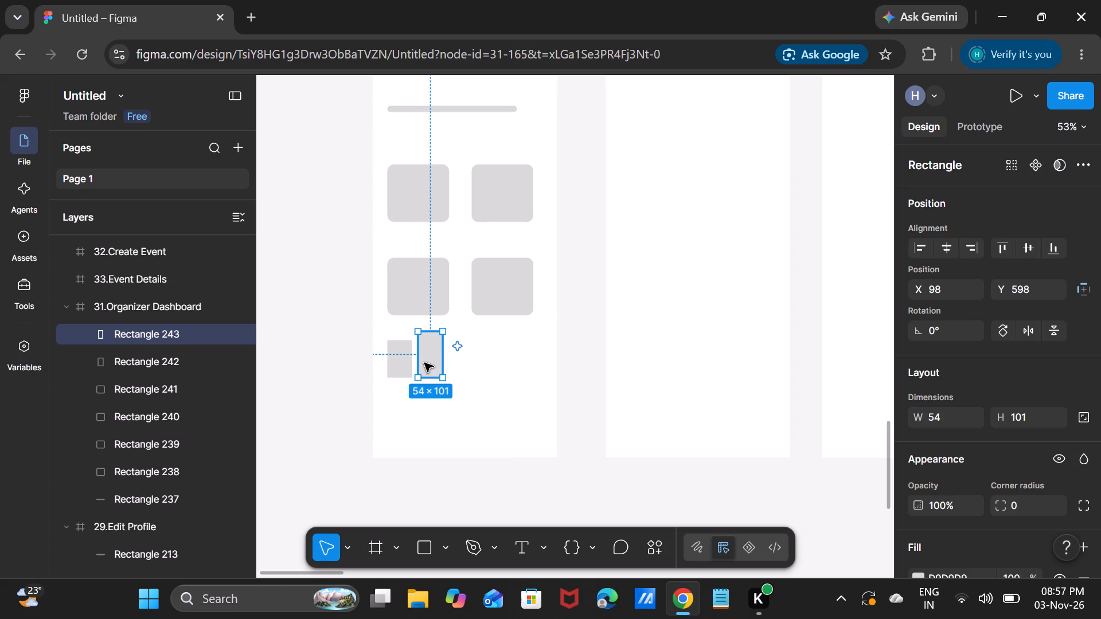
{"action": "left_click_drag", "start_coordinate": [424, 363], "coordinate": [453, 361]}
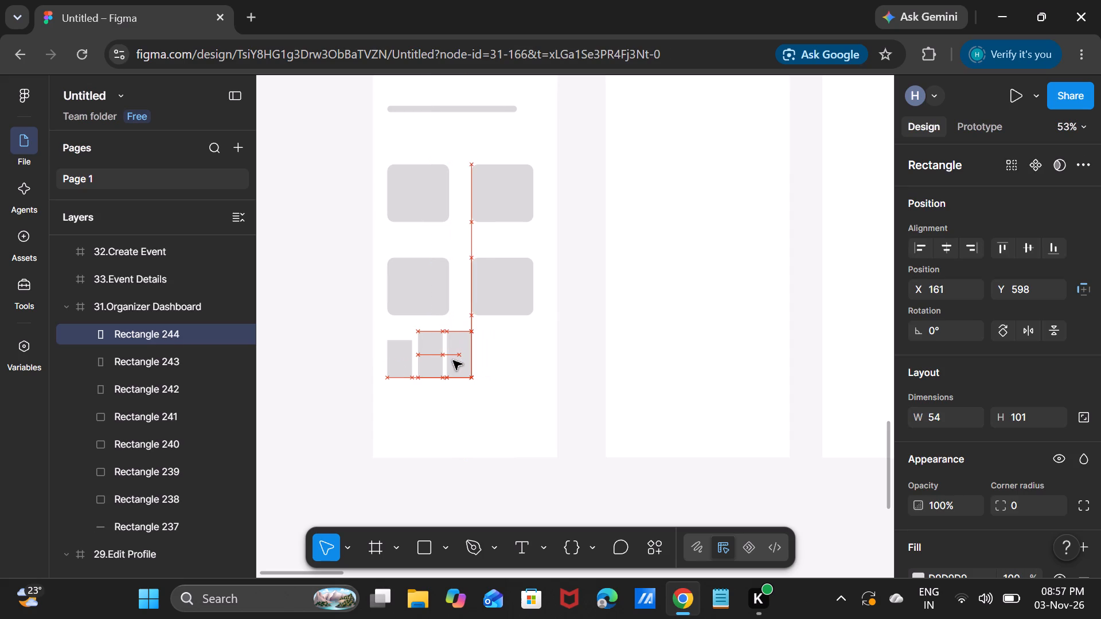
{"action": "left_click_drag", "start_coordinate": [453, 361], "coordinate": [455, 361]}
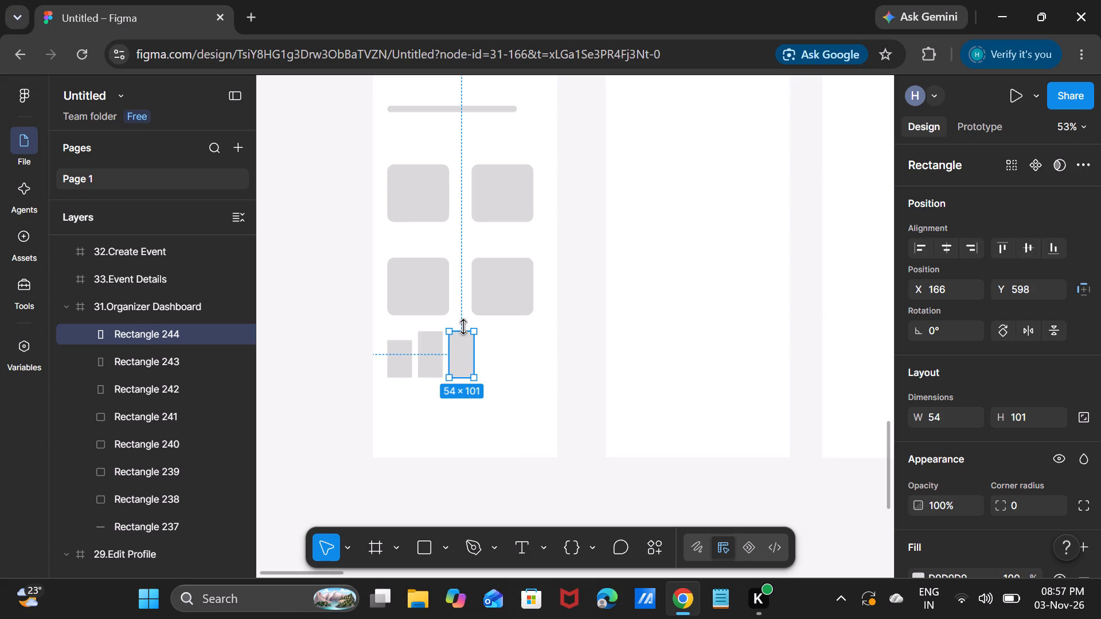
{"action": "left_click", "coordinate": [464, 327]}
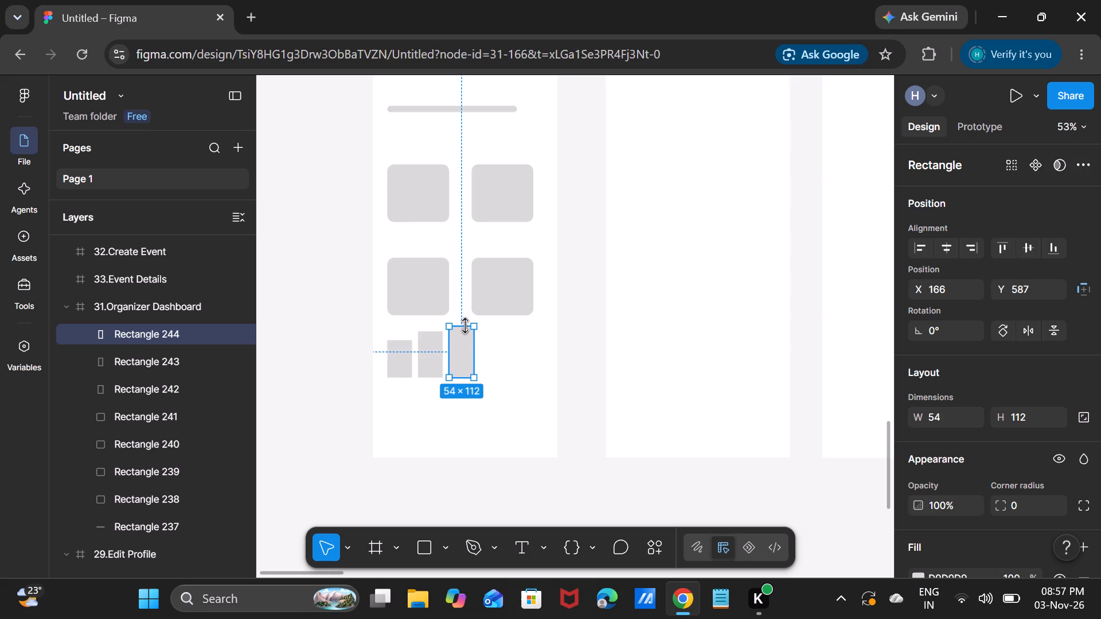
{"action": "left_click", "coordinate": [540, 358]}
Duplicate the 54 × 112 bar and place the copy beside it at X 234, keeping the same baseline.
{"action": "left_click", "coordinate": [450, 356]}
{"action": "key", "text": "ctrl+d"}
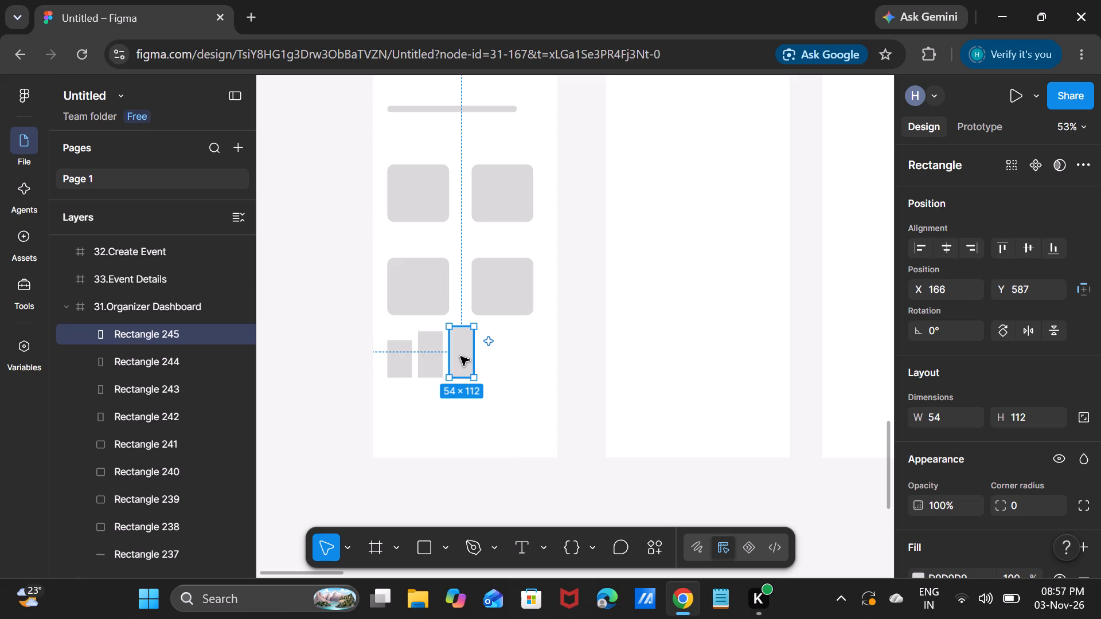
{"action": "left_click_drag", "start_coordinate": [460, 356], "coordinate": [491, 356]}
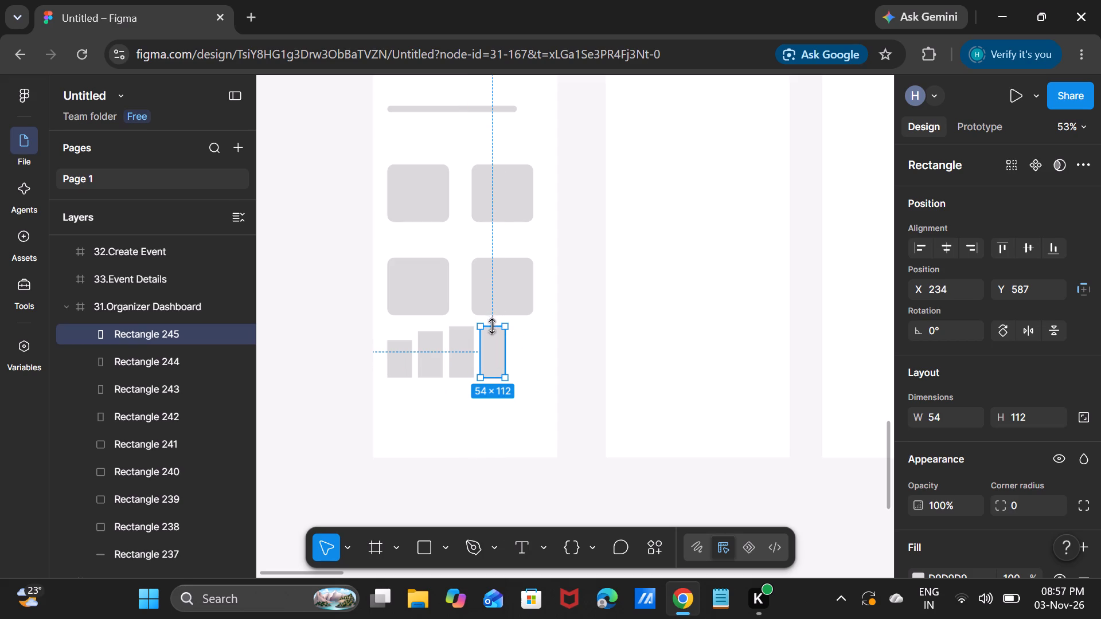
Move the four bars down onto a shared lower baseline, at Y 677, 658, 647 and 647 from first to fourth.
{"action": "left_click", "coordinate": [396, 361]}
{"action": "left_click_drag", "start_coordinate": [396, 361], "coordinate": [396, 367]}
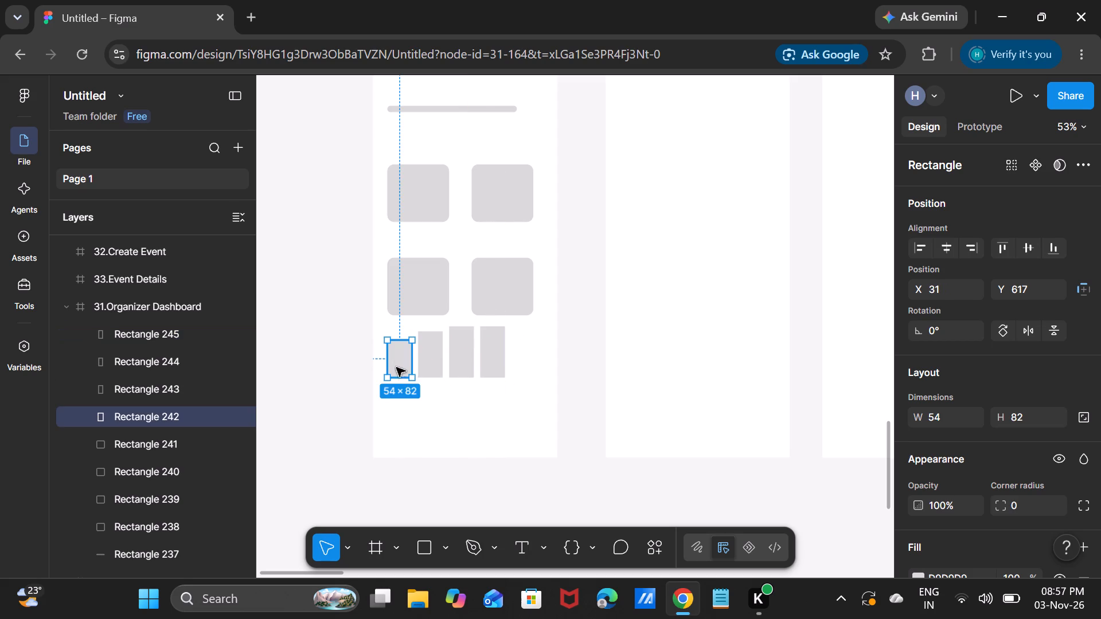
{"action": "left_click_drag", "start_coordinate": [396, 367], "coordinate": [397, 383]}
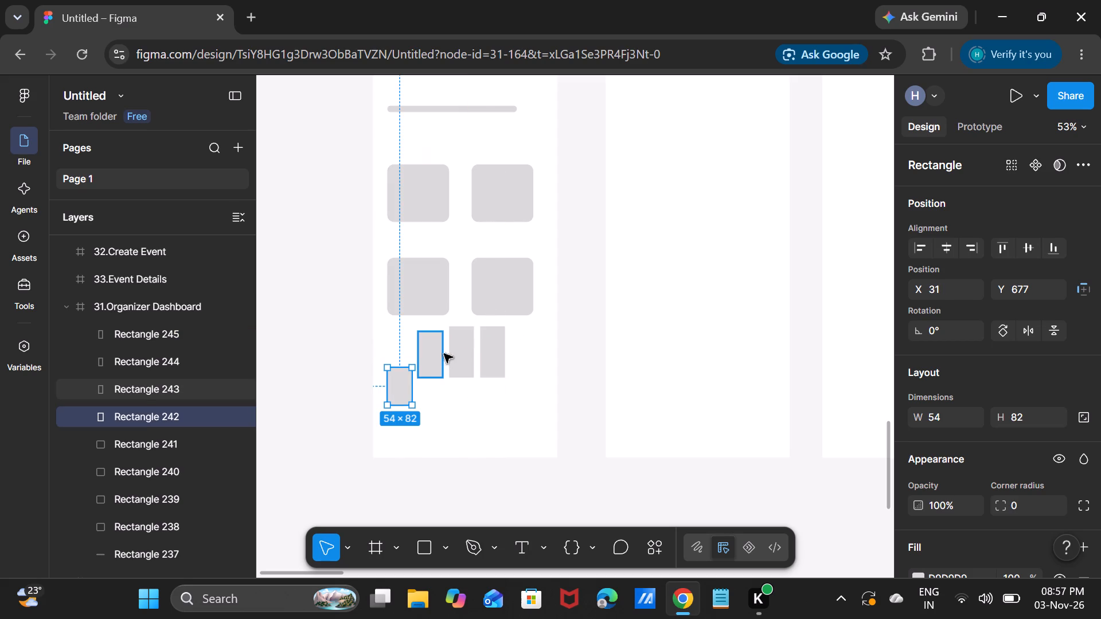
{"action": "left_click", "coordinate": [428, 353]}
{"action": "left_click_drag", "start_coordinate": [428, 353], "coordinate": [428, 390]}
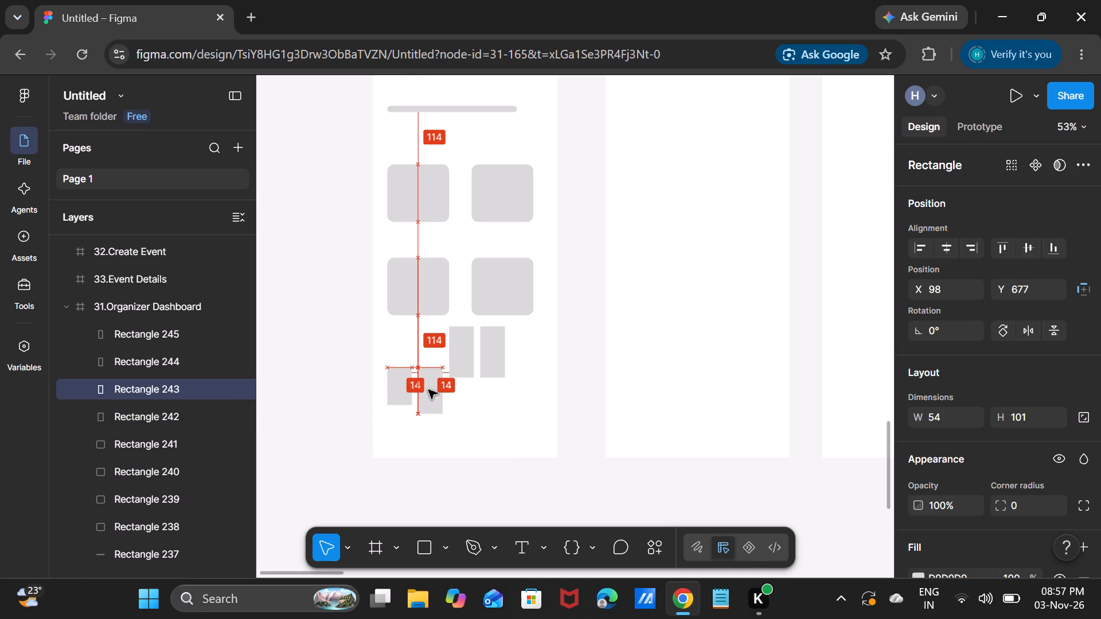
{"action": "left_click_drag", "start_coordinate": [428, 390], "coordinate": [429, 382]}
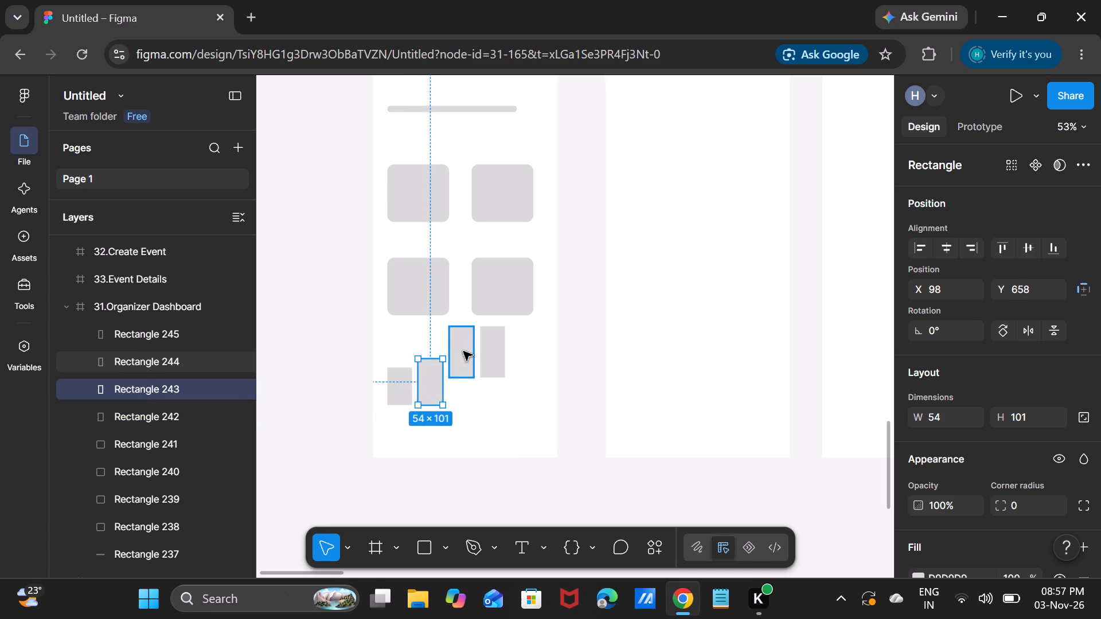
{"action": "left_click", "coordinate": [463, 351]}
{"action": "left_click_drag", "start_coordinate": [461, 351], "coordinate": [463, 385]}
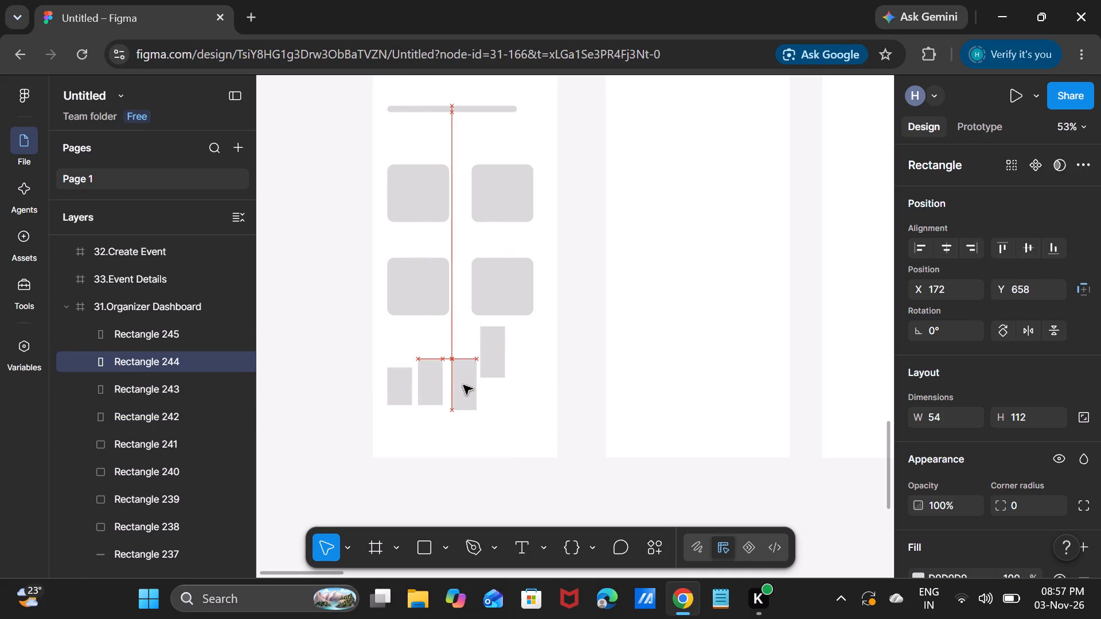
{"action": "left_click_drag", "start_coordinate": [463, 385], "coordinate": [462, 379]}
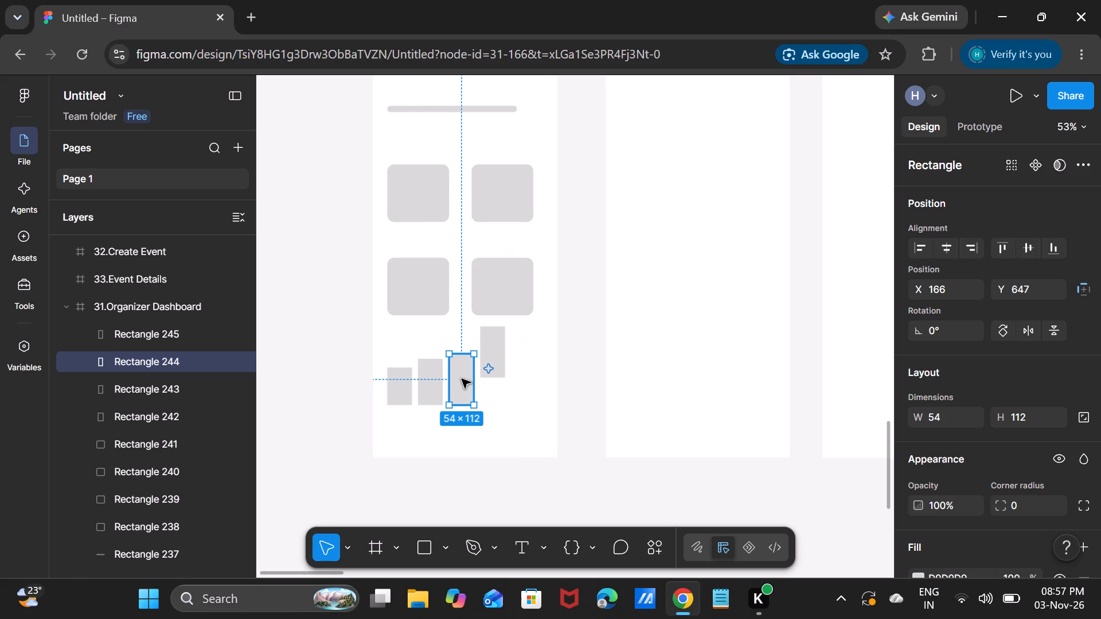
{"action": "left_click", "coordinate": [493, 344]}
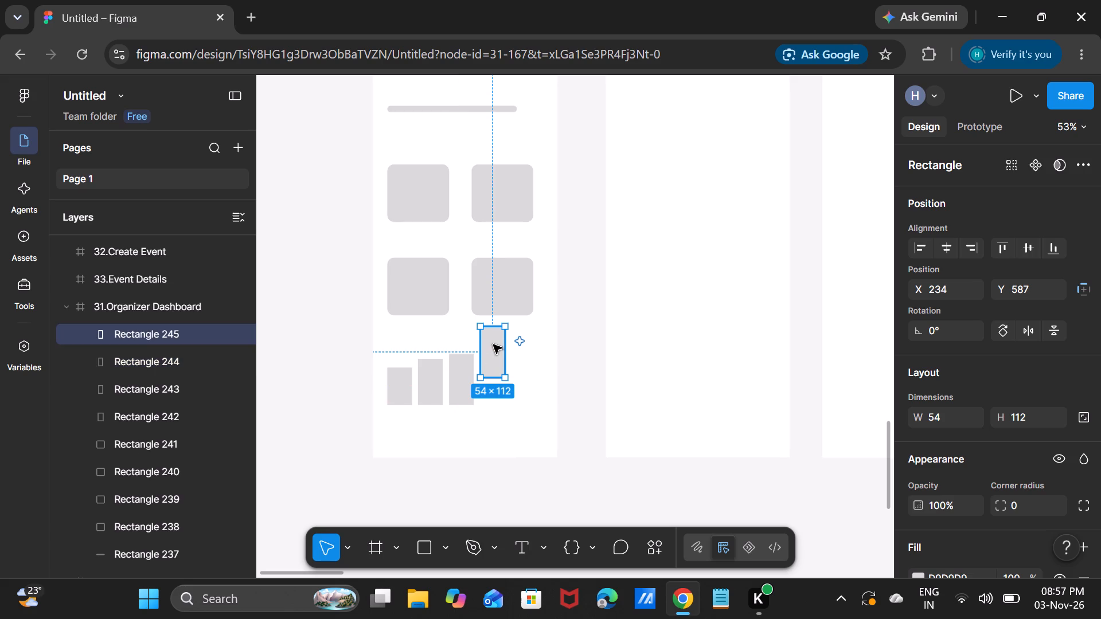
{"action": "left_click_drag", "start_coordinate": [493, 344], "coordinate": [494, 361]}
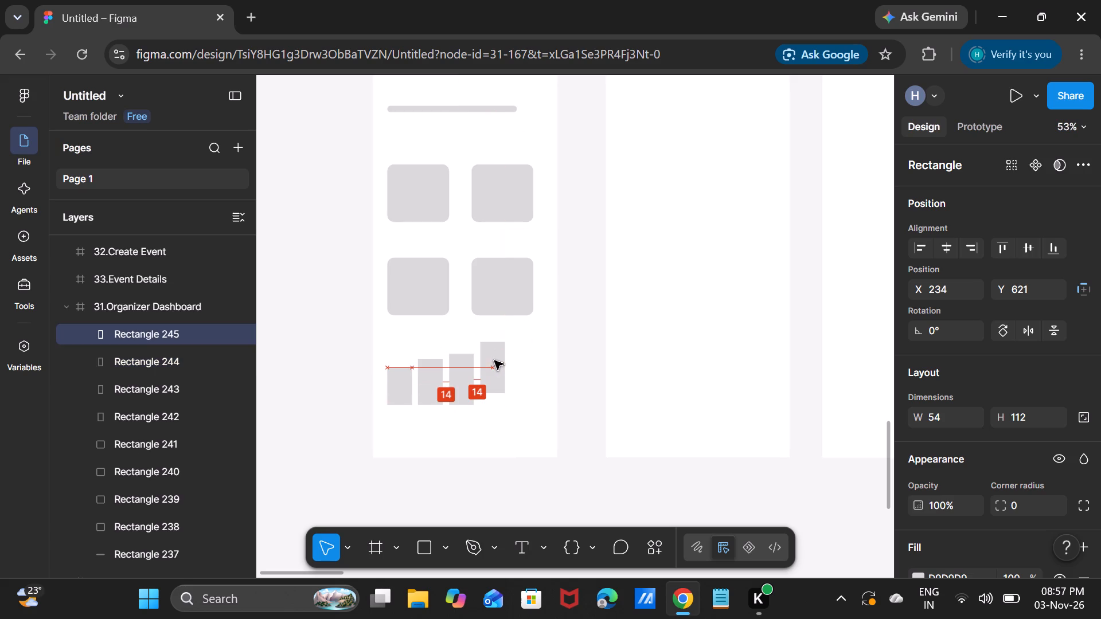
{"action": "left_click_drag", "start_coordinate": [494, 361], "coordinate": [493, 373]}
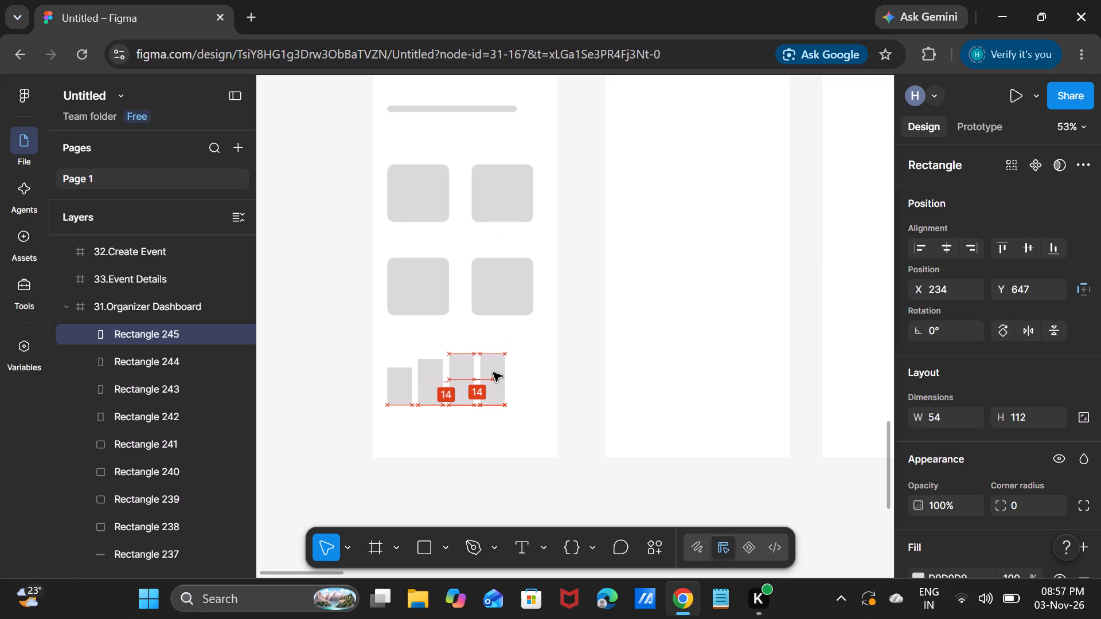
{"action": "left_click_drag", "start_coordinate": [493, 373], "coordinate": [493, 373]}
Extend the fourth bar upward to a height of 131.
{"action": "left_click", "coordinate": [490, 349]}
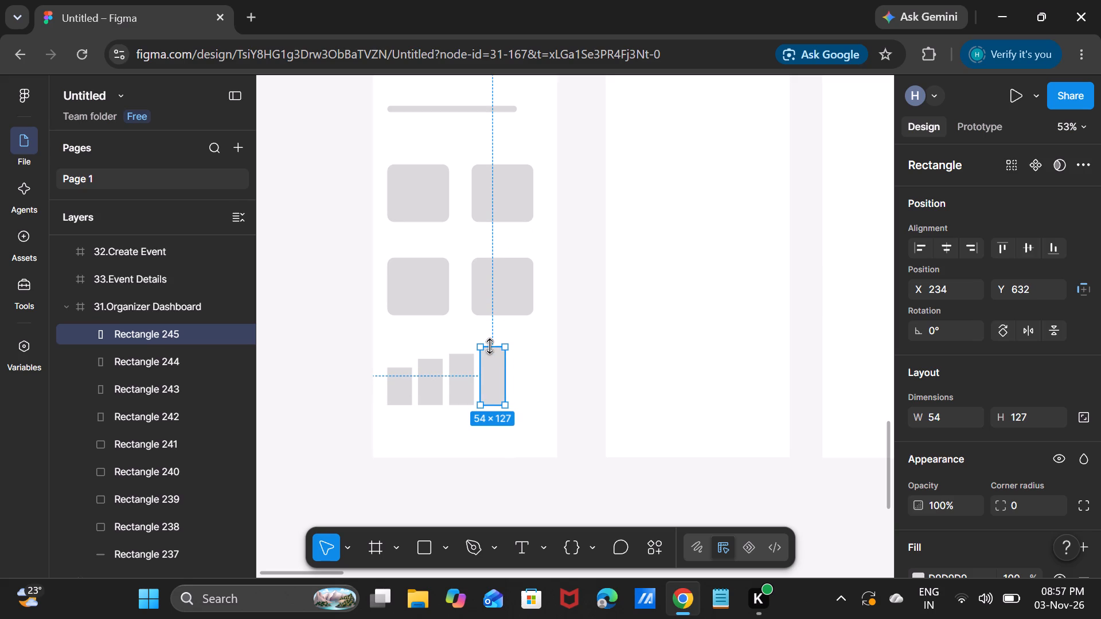
{"action": "left_click", "coordinate": [543, 380]}
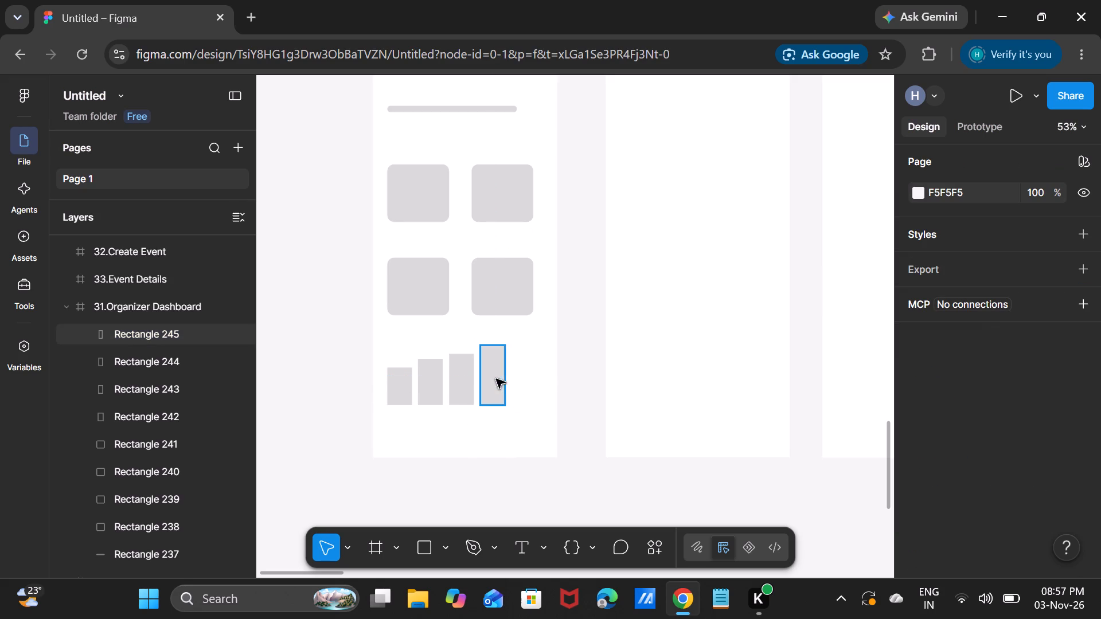
Duplicate the fourth bar, place the copy beside it at X 302, and extend it upward to a height of 167.
{"action": "left_click", "coordinate": [493, 379]}
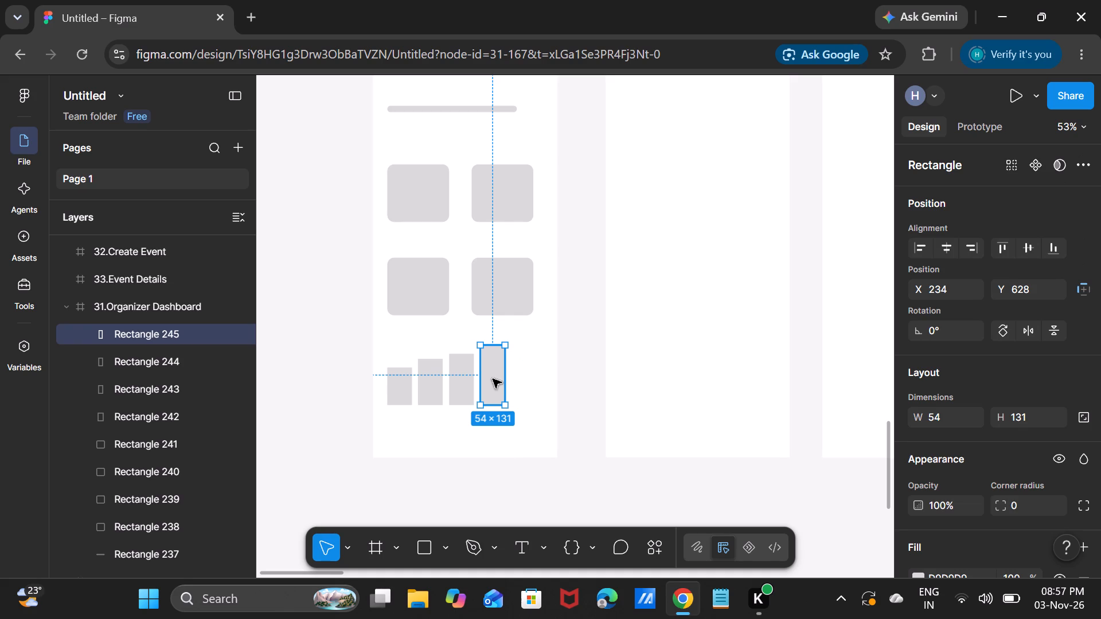
{"action": "key", "text": "ctrl+d"}
{"action": "left_click_drag", "start_coordinate": [493, 379], "coordinate": [533, 381]}
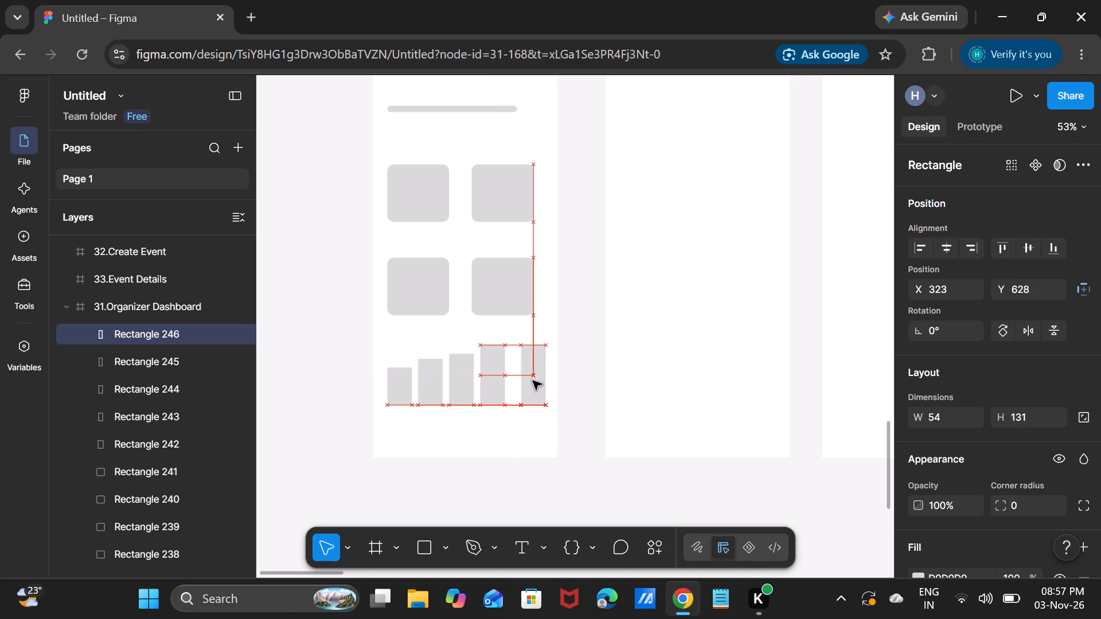
{"action": "left_click_drag", "start_coordinate": [533, 381], "coordinate": [525, 379]}
{"action": "left_click_drag", "start_coordinate": [522, 342], "coordinate": [521, 335]}
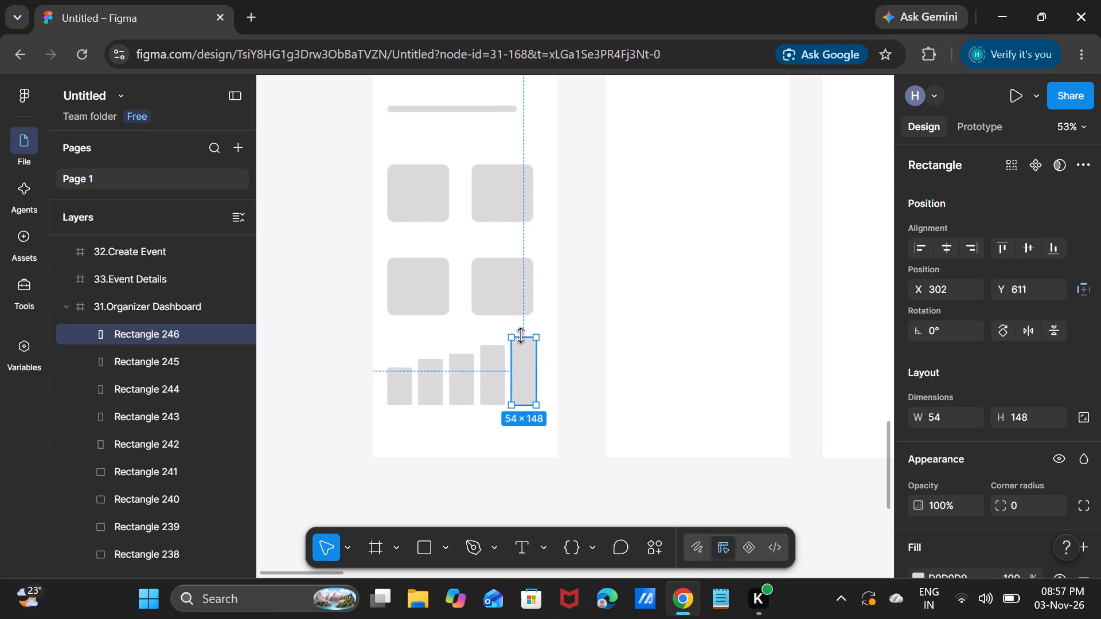
{"action": "left_click_drag", "start_coordinate": [521, 335], "coordinate": [521, 328]}
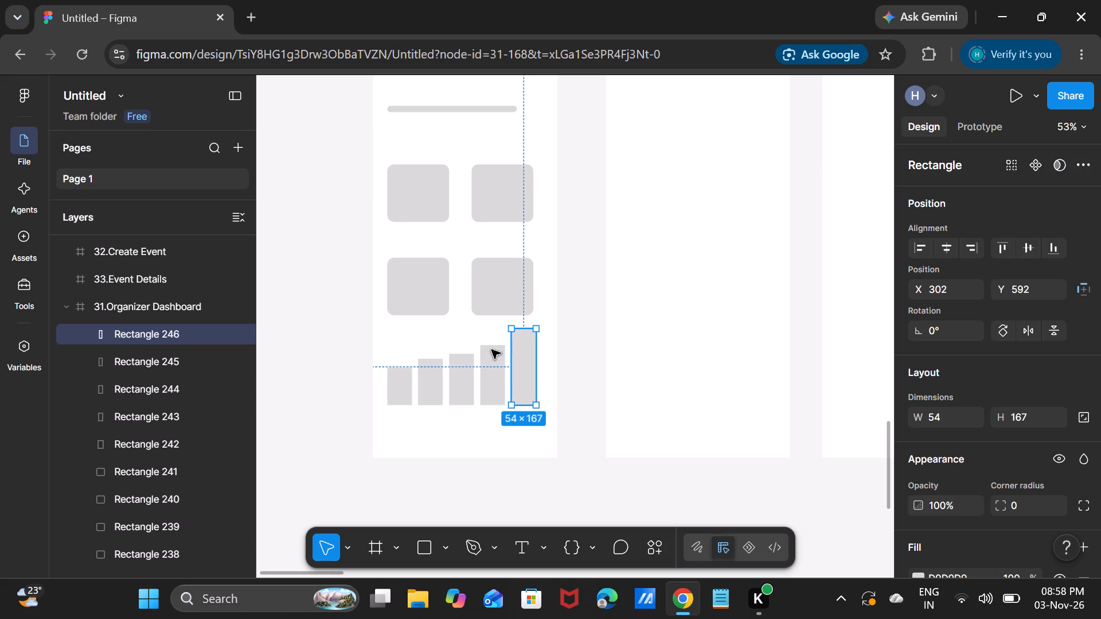
Even out the ascending bars by extending the fourth bar to a height of 146 and the third to 120.
{"action": "left_click", "coordinate": [494, 348]}
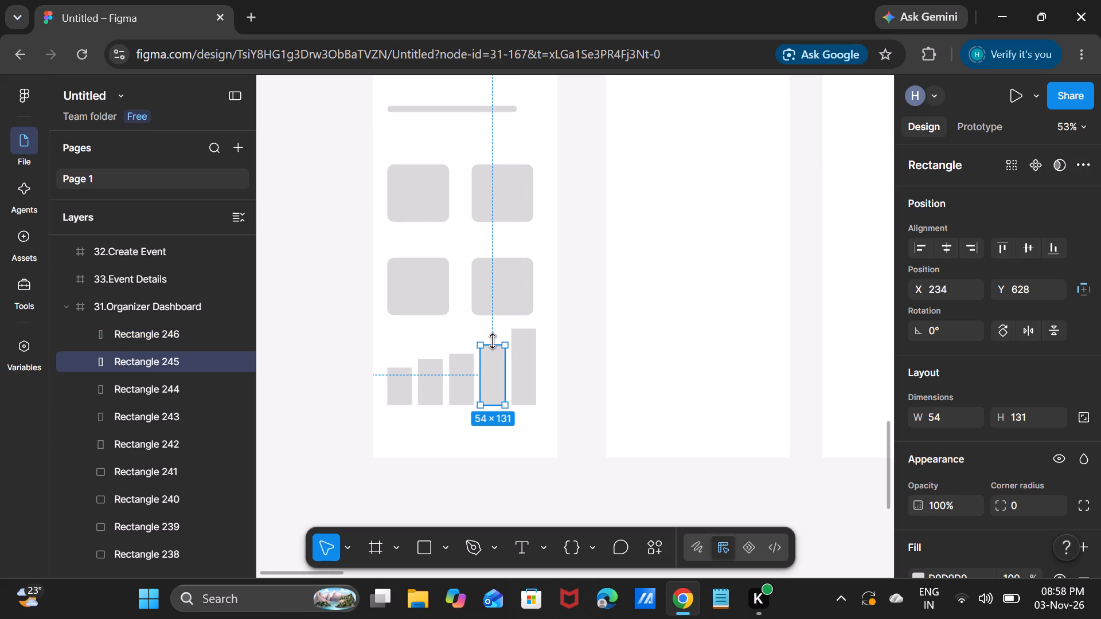
{"action": "left_click", "coordinate": [493, 341]}
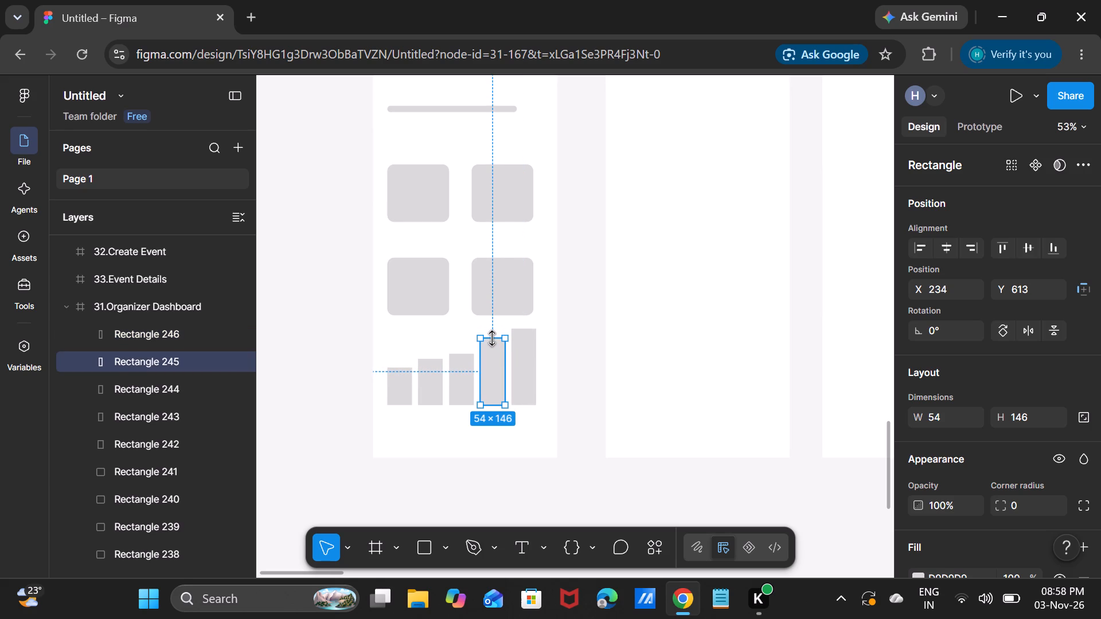
{"action": "left_click", "coordinate": [460, 363]}
{"action": "left_click", "coordinate": [463, 351]}
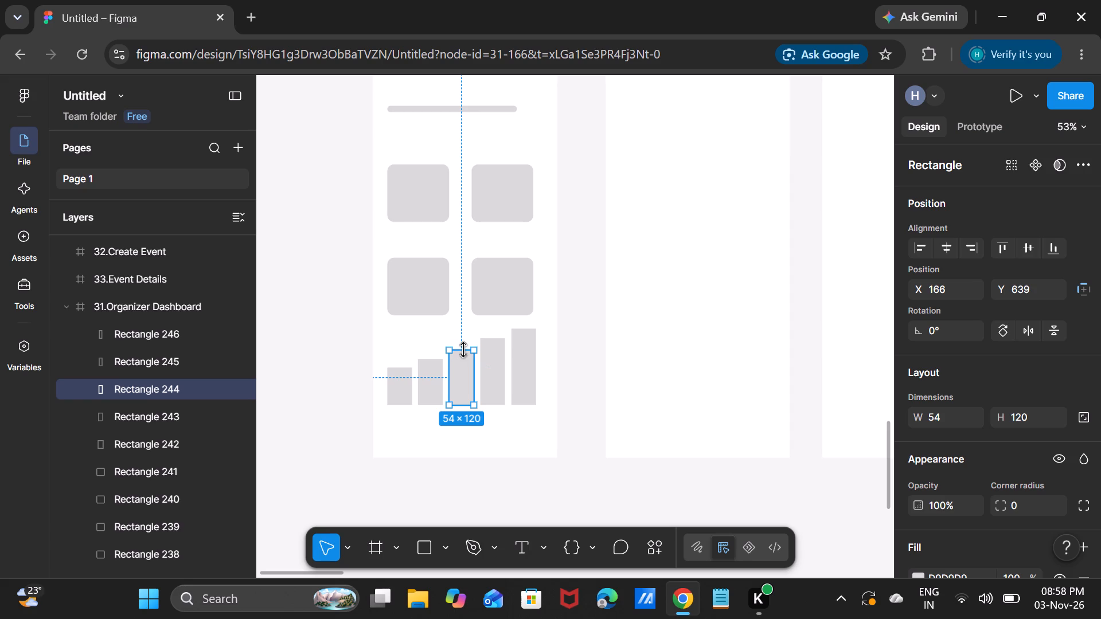
{"action": "left_click", "coordinate": [406, 342]}
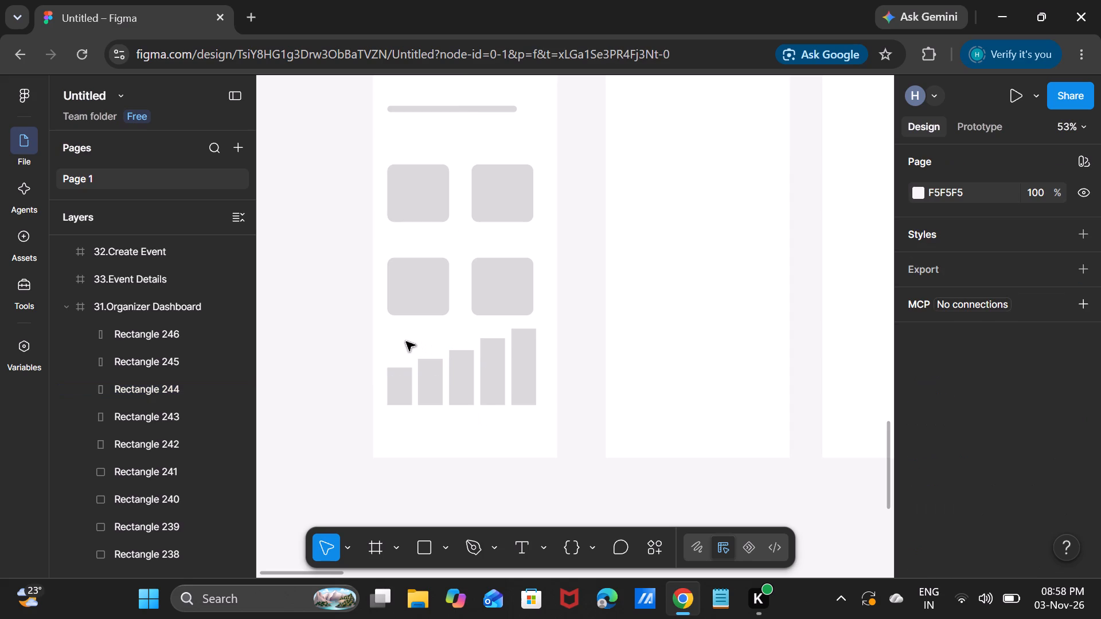
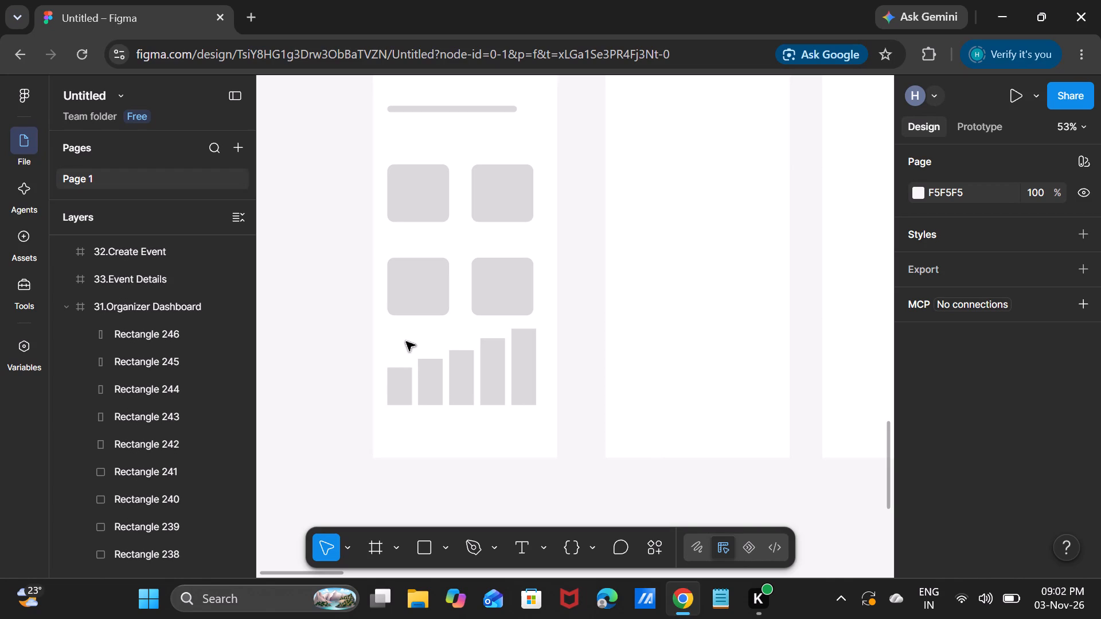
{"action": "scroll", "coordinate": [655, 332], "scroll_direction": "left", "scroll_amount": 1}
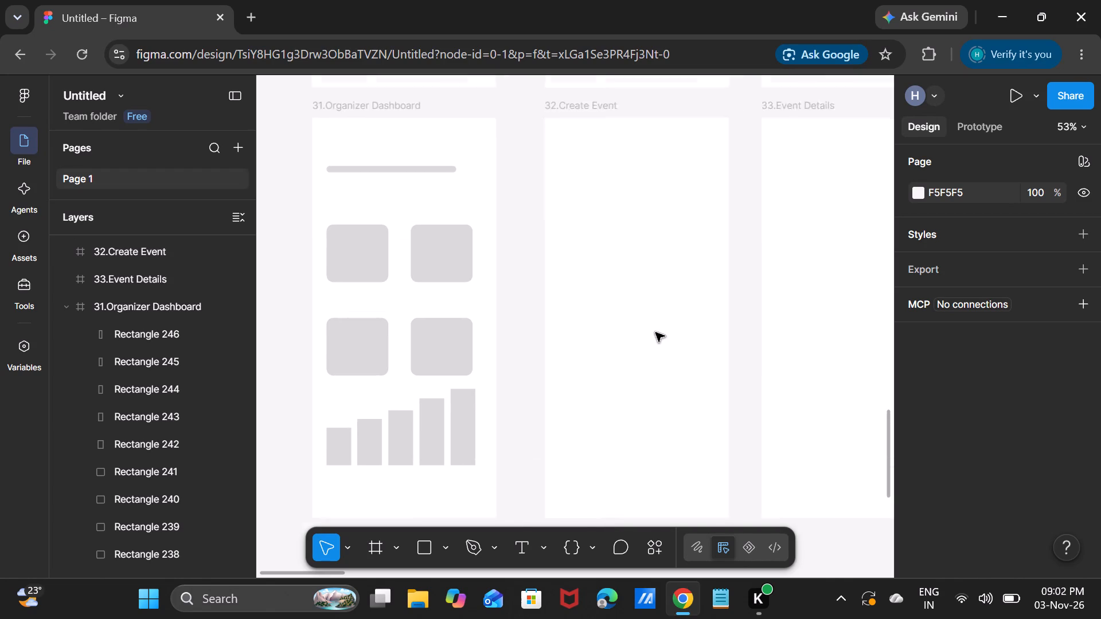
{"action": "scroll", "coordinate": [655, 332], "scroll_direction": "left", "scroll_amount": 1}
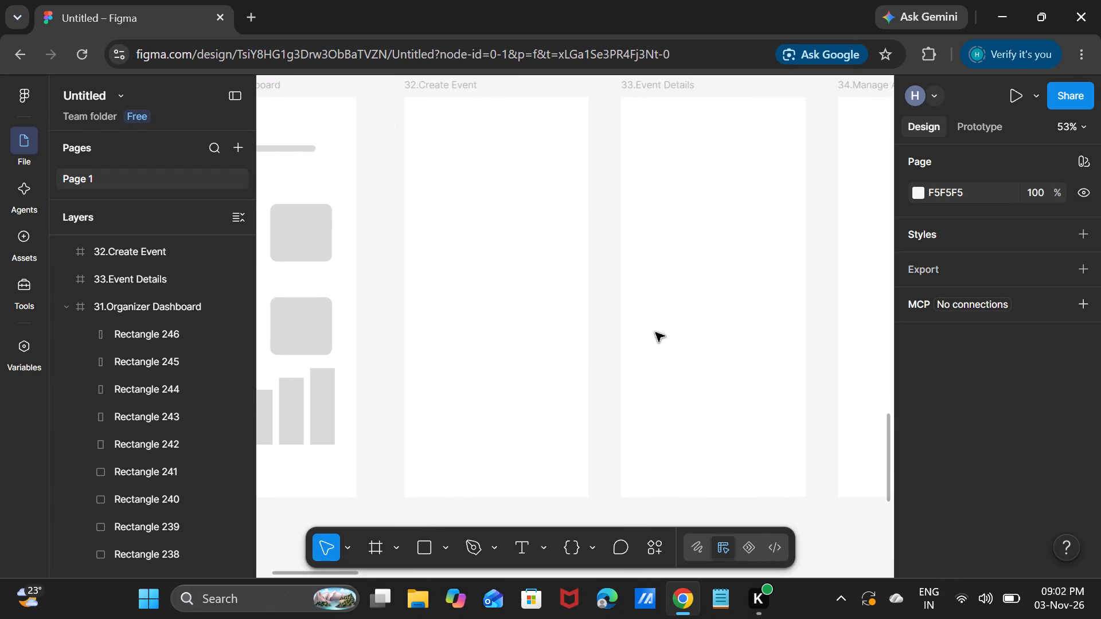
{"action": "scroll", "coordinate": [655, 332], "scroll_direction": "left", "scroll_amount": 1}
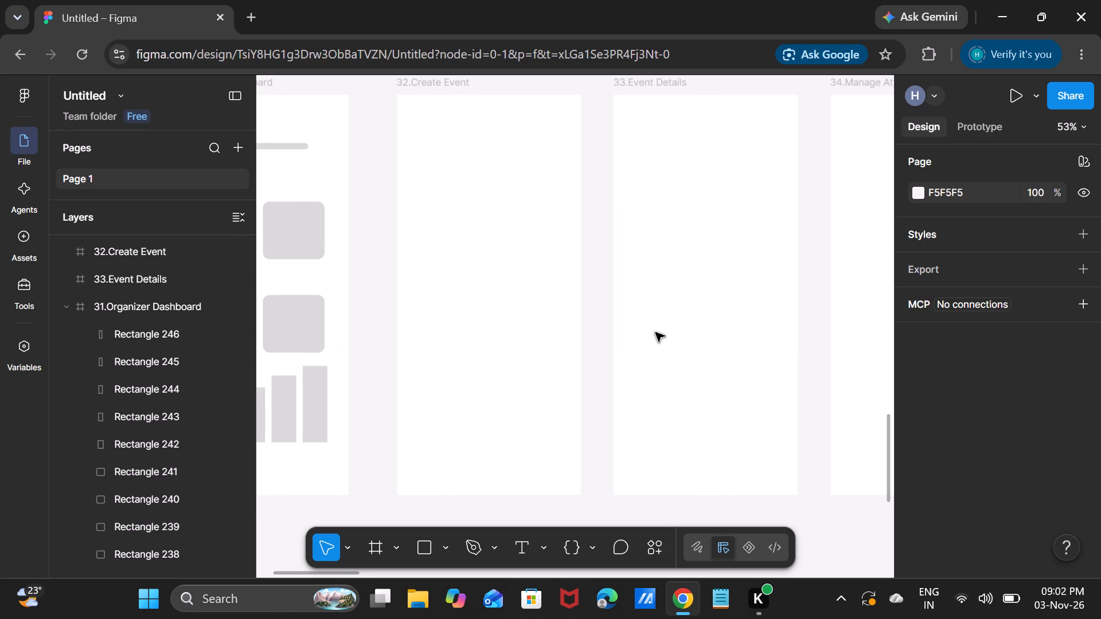
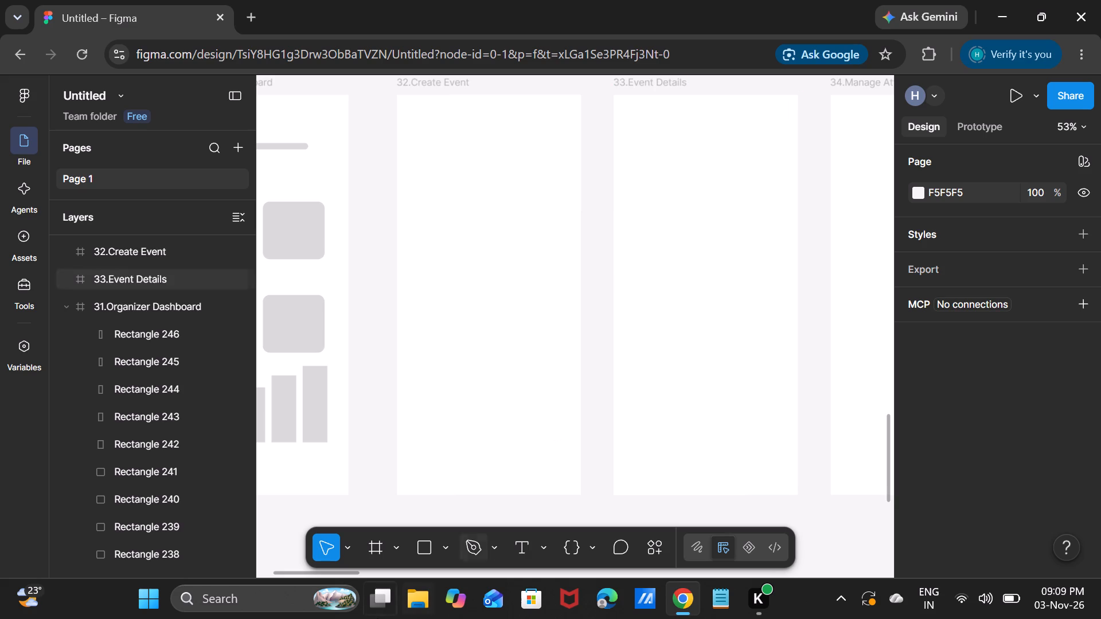
Draw a thin title bar about 259 × 12 near the top of the 32.Create Event frame, with corner radius 10.
{"action": "left_click", "coordinate": [423, 549]}
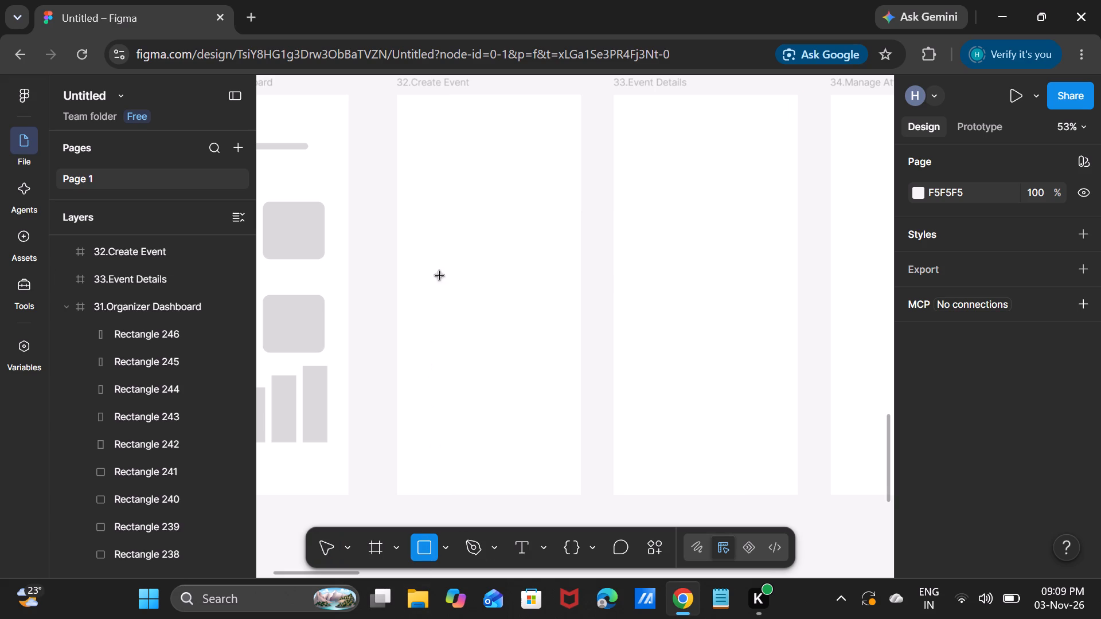
{"action": "left_click_drag", "start_coordinate": [417, 146], "coordinate": [512, 157]}
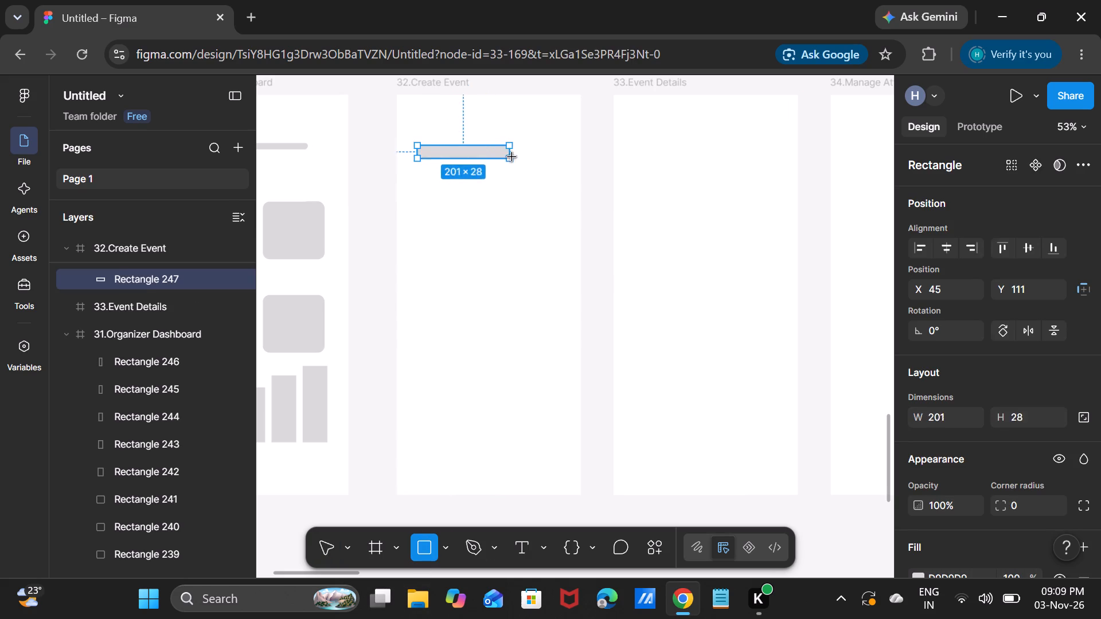
{"action": "left_click_drag", "start_coordinate": [512, 157], "coordinate": [536, 150]}
{"action": "left_click", "coordinate": [506, 194]}
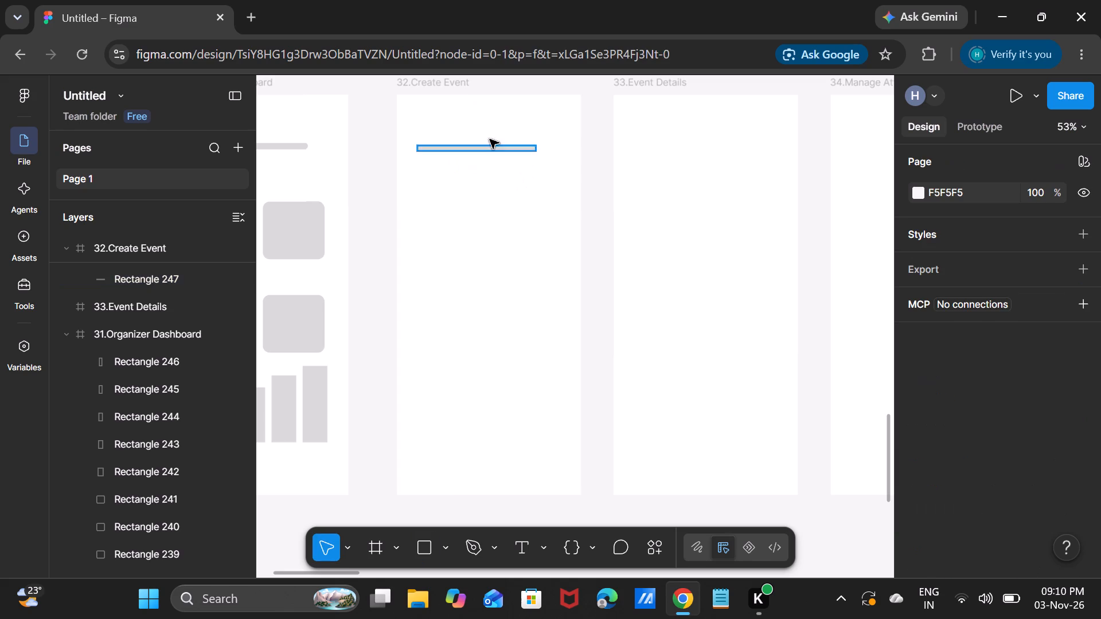
{"action": "left_click", "coordinate": [491, 144]}
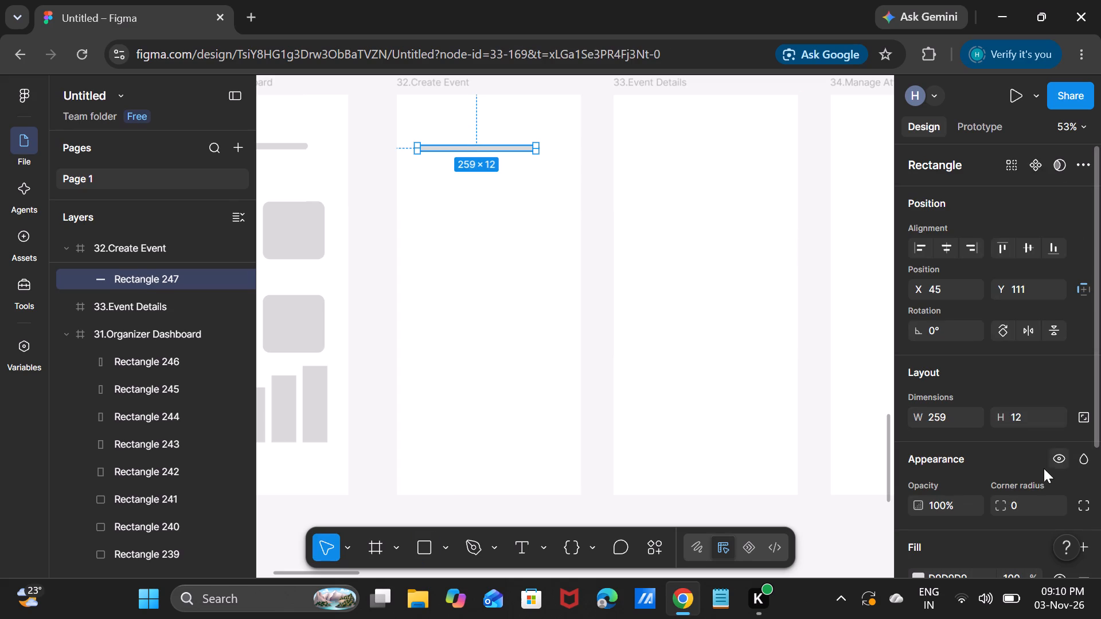
{"action": "double_click", "coordinate": [1029, 496]}
{"action": "key", "text": "BackSpace"}
{"action": "type", "text": "10"}
{"action": "key", "text": "Return"}
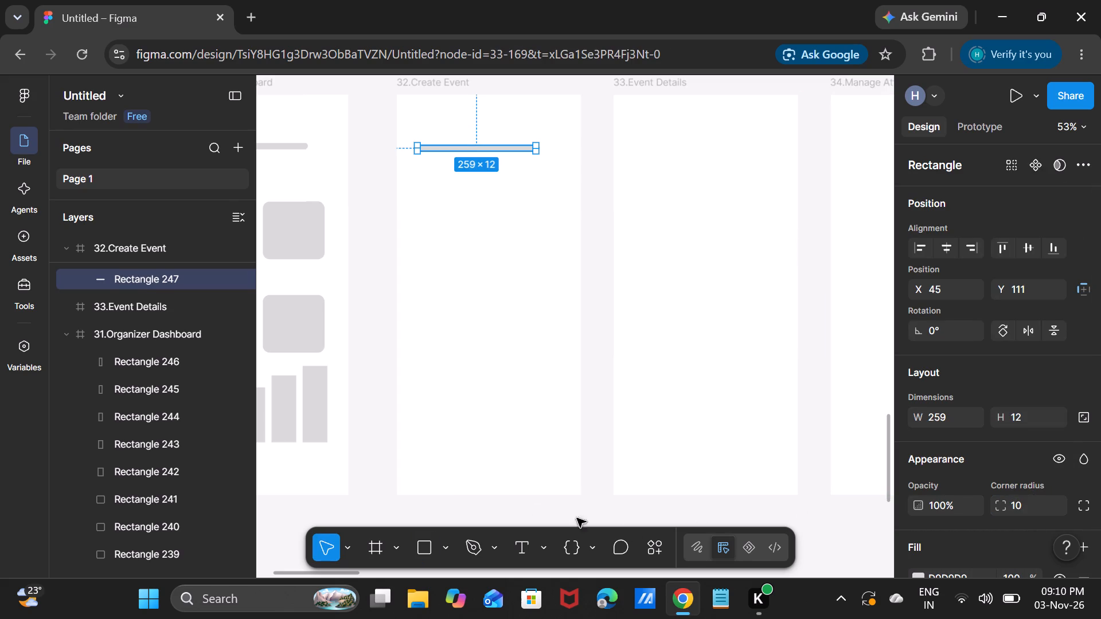
{"action": "left_click", "coordinate": [510, 424]}
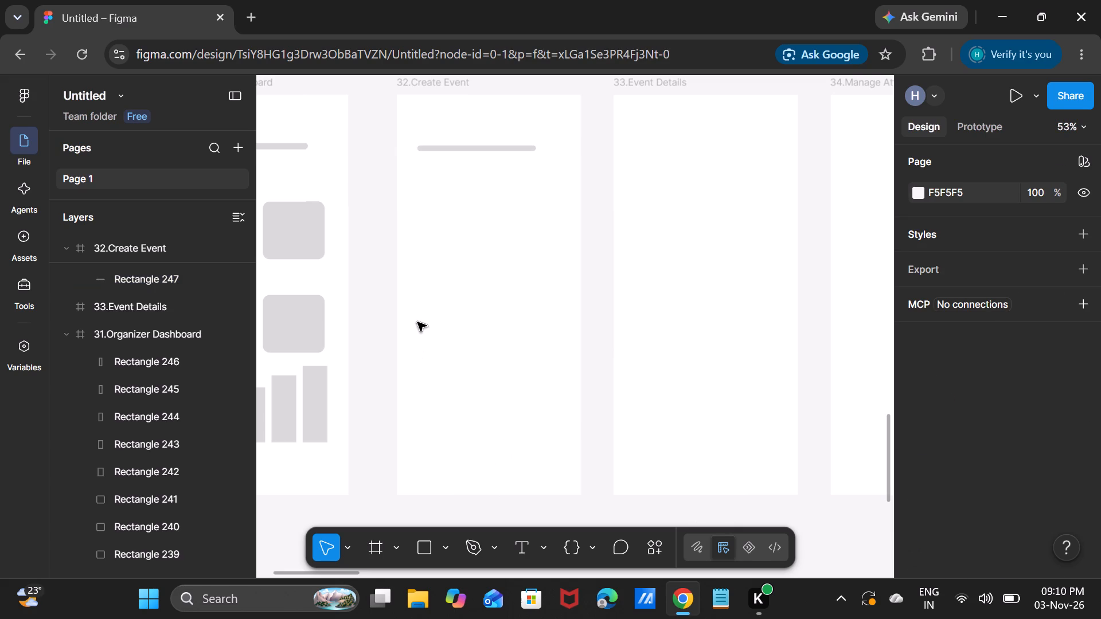
Draw an input-field rectangle about 302 × 45 below the title bar, left-aligned with it at X 45, Y 182.
{"action": "left_click", "coordinate": [413, 557]}
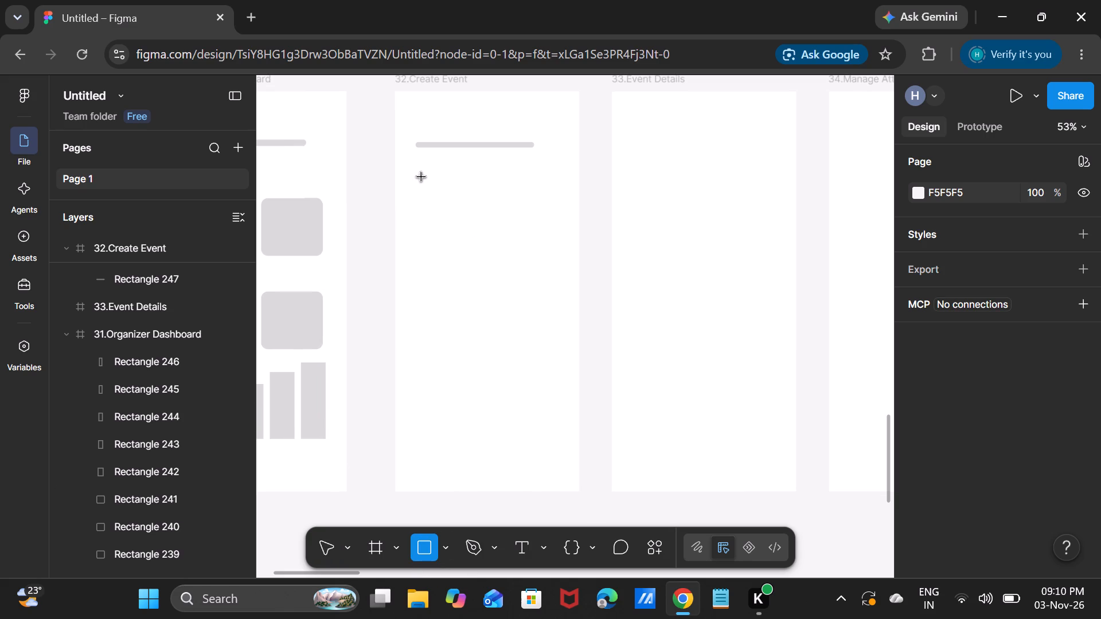
{"action": "left_click_drag", "start_coordinate": [421, 177], "coordinate": [536, 212]}
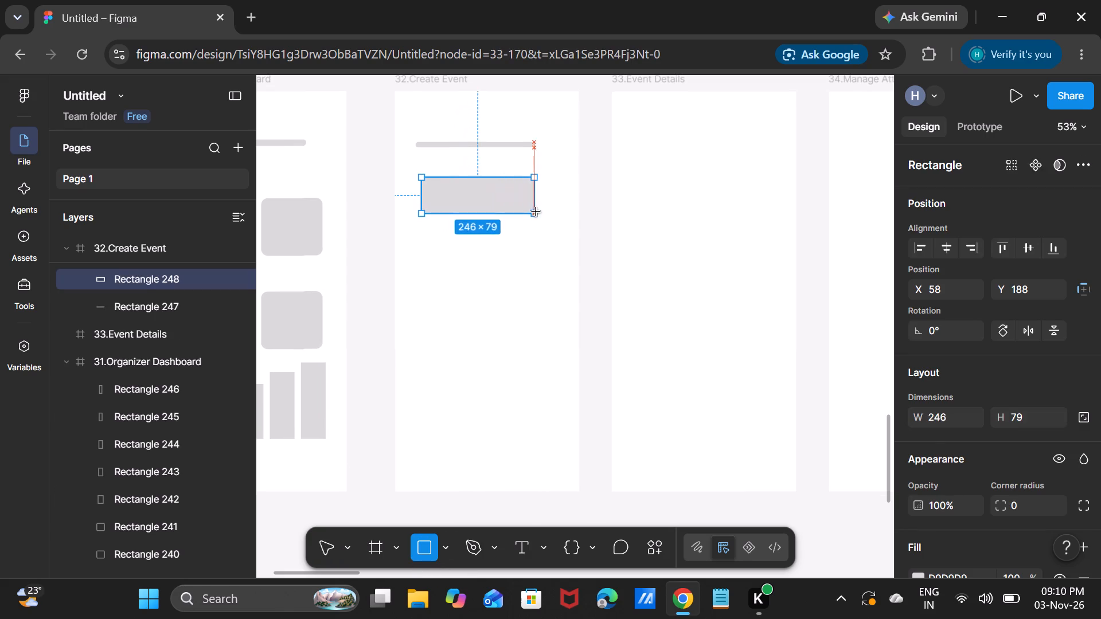
{"action": "left_click_drag", "start_coordinate": [536, 212], "coordinate": [560, 198]}
{"action": "left_click", "coordinate": [499, 251]}
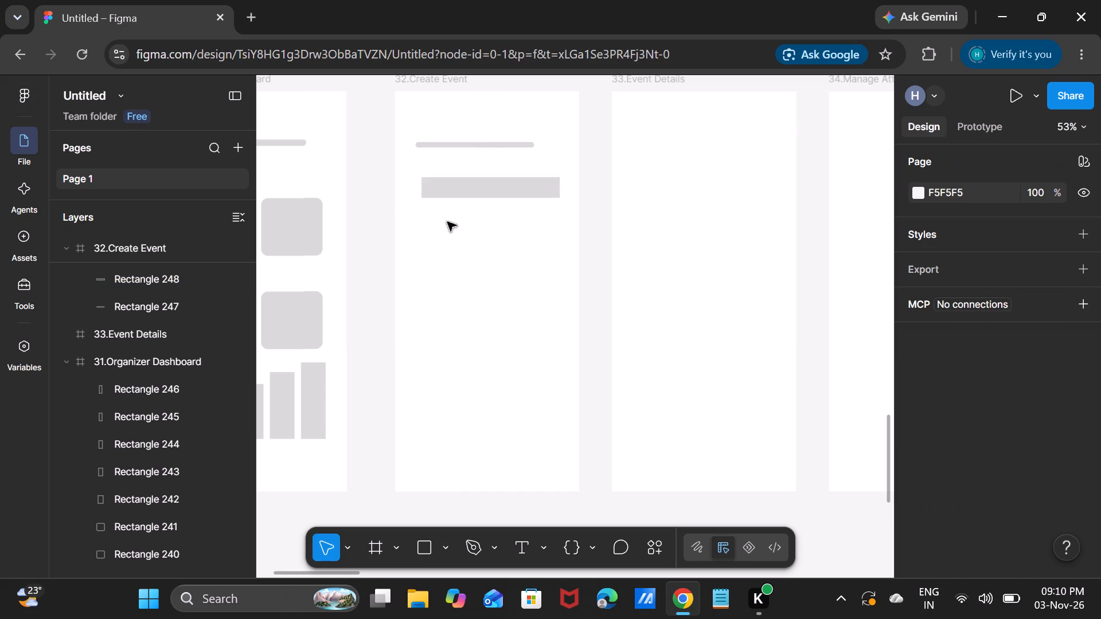
{"action": "left_click_drag", "start_coordinate": [464, 194], "coordinate": [451, 194]}
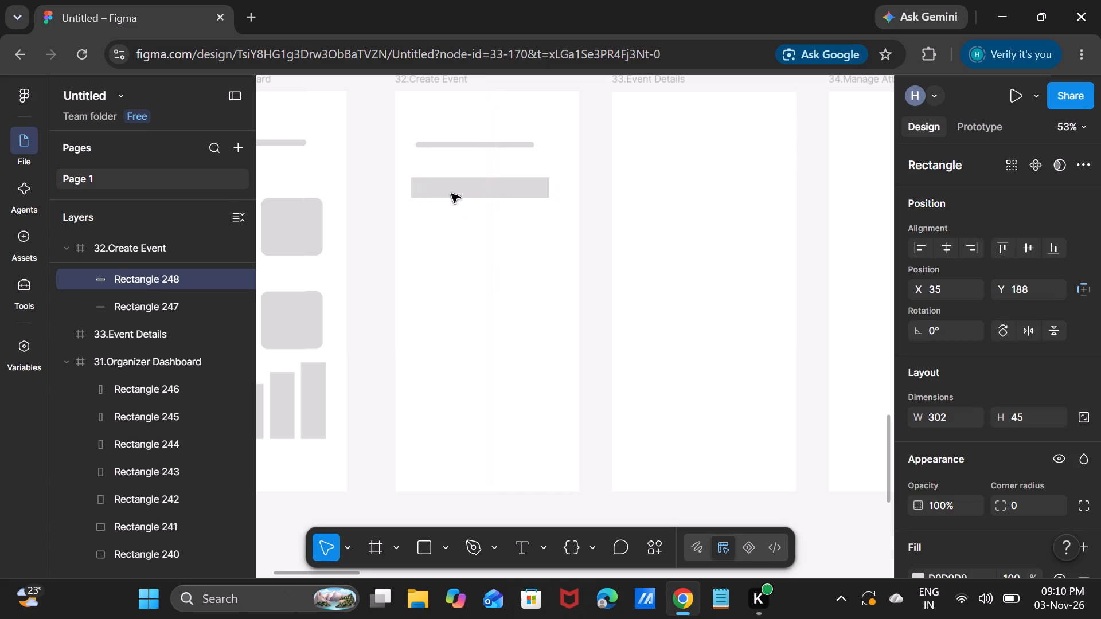
{"action": "left_click_drag", "start_coordinate": [451, 194], "coordinate": [459, 191]}
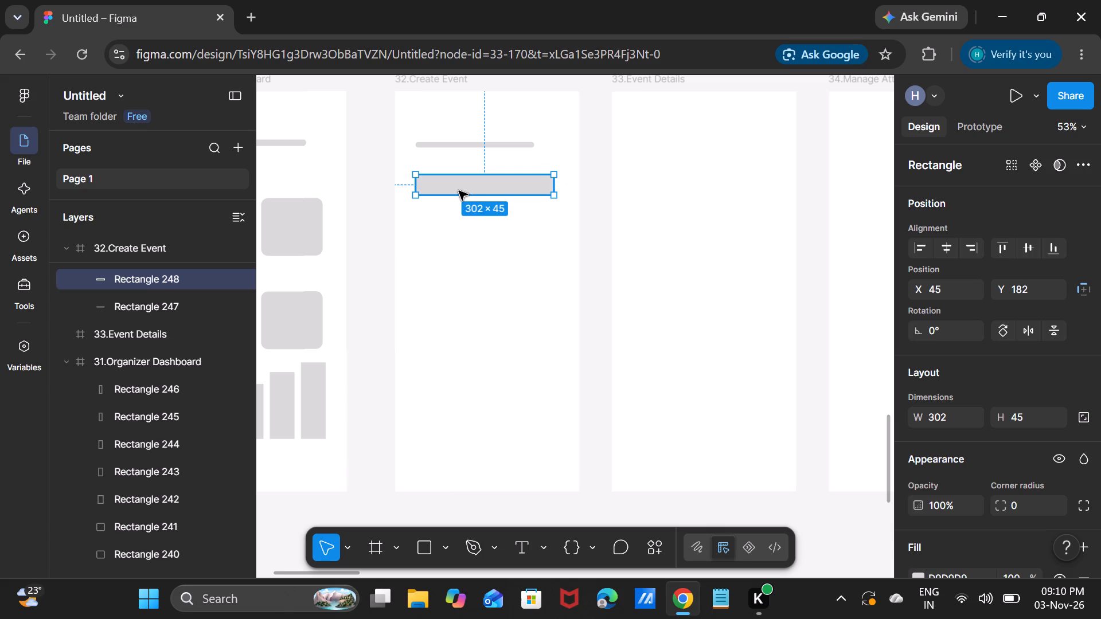
Duplicate the input-field rectangle three times, stacking the copies evenly below it at X 45 and Y 286, 390 and 494.
{"action": "key", "text": "ctrl+c"}
{"action": "key", "text": "ctrl+v"}
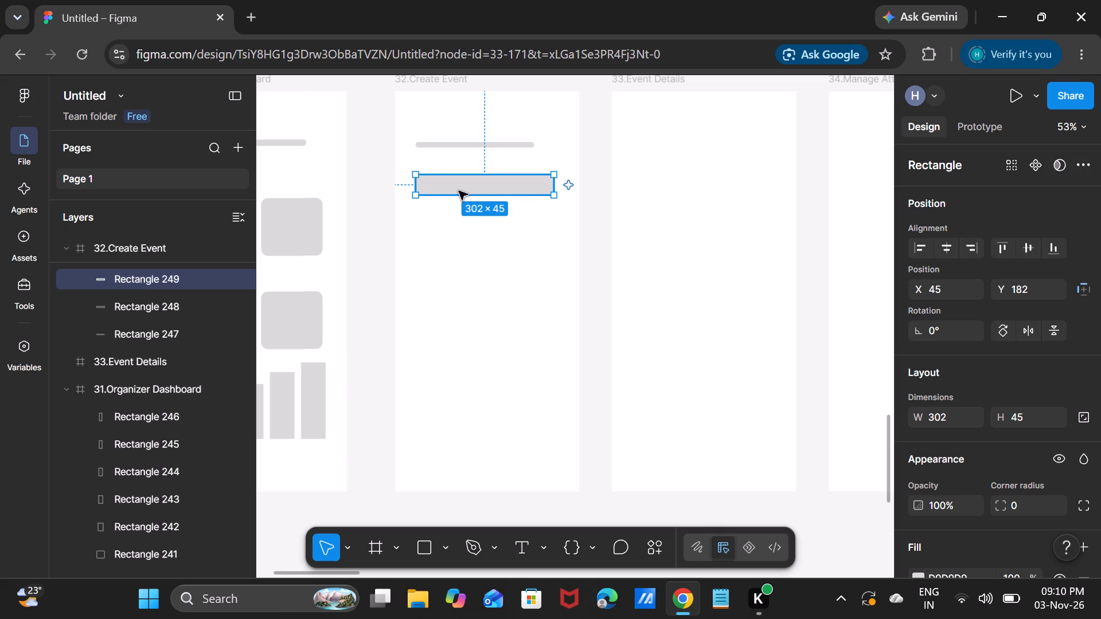
{"action": "left_click_drag", "start_coordinate": [459, 191], "coordinate": [462, 236]}
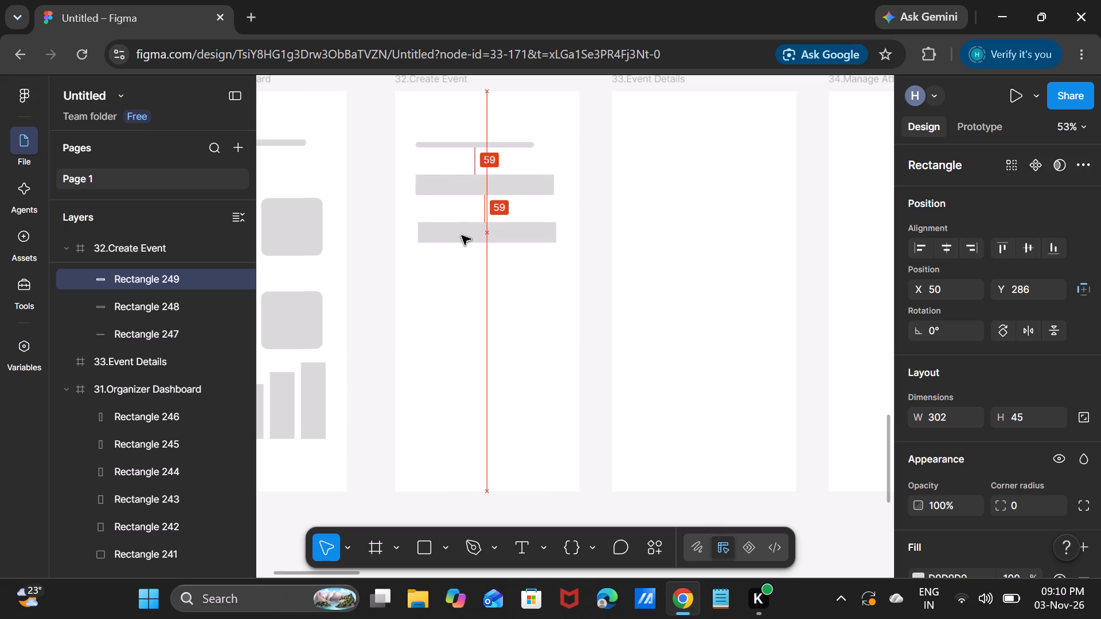
{"action": "left_click_drag", "start_coordinate": [462, 236], "coordinate": [457, 234]}
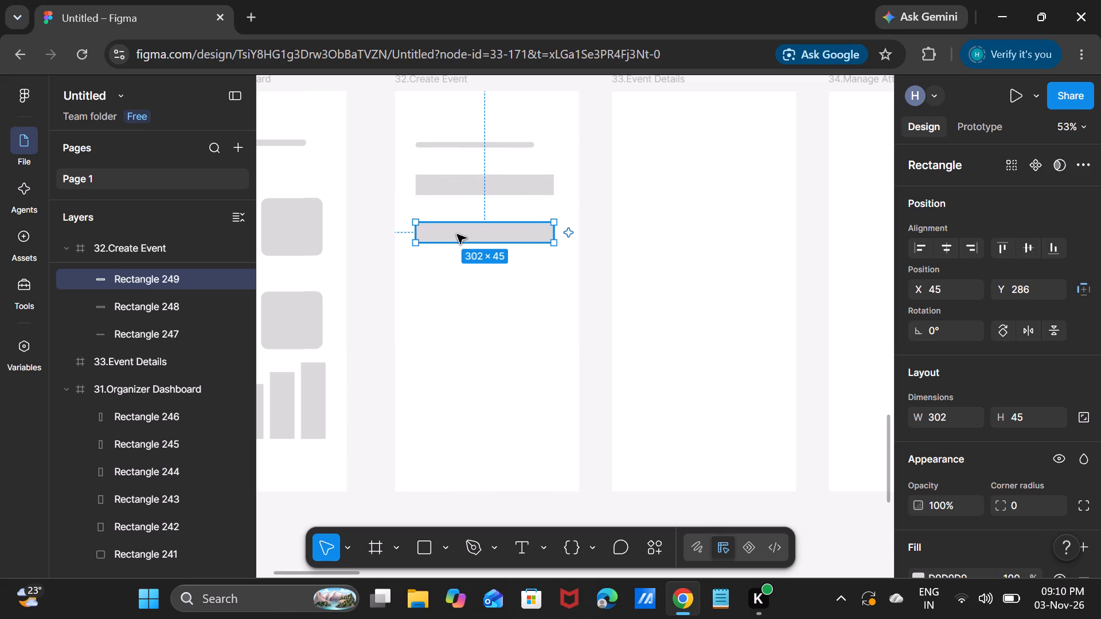
{"action": "key", "text": "ctrl+v"}
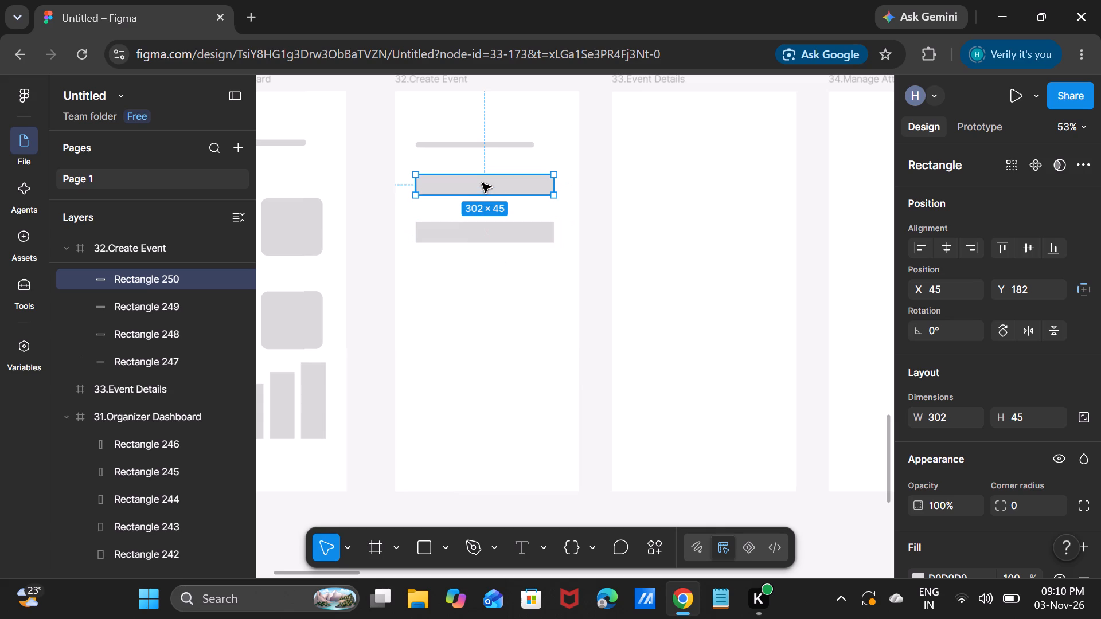
{"action": "left_click_drag", "start_coordinate": [481, 186], "coordinate": [478, 248]}
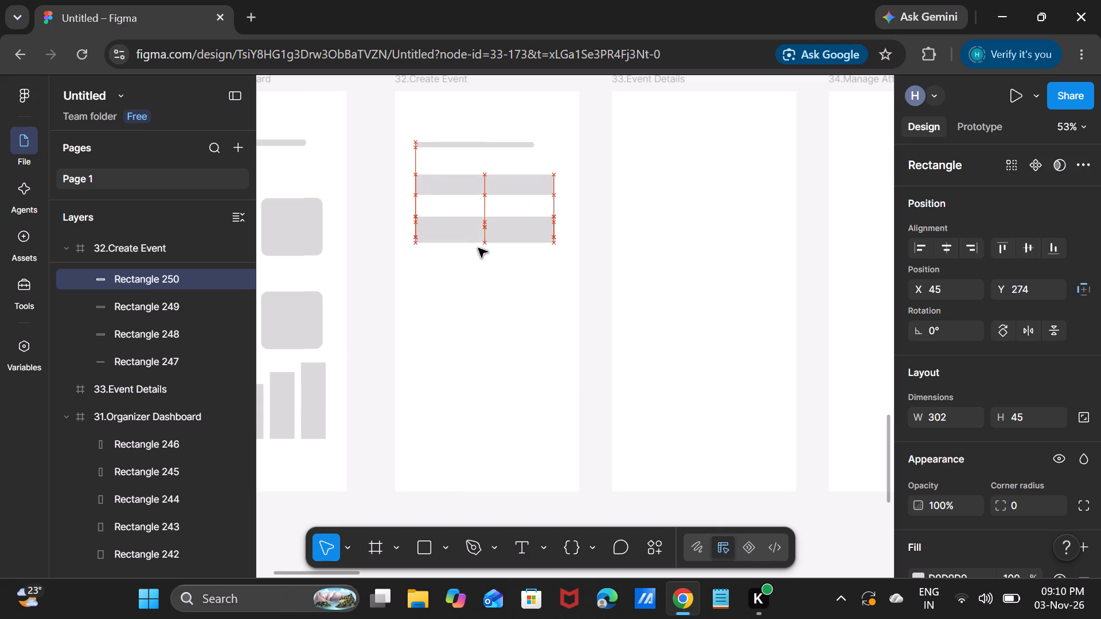
{"action": "left_click_drag", "start_coordinate": [478, 248], "coordinate": [477, 277]}
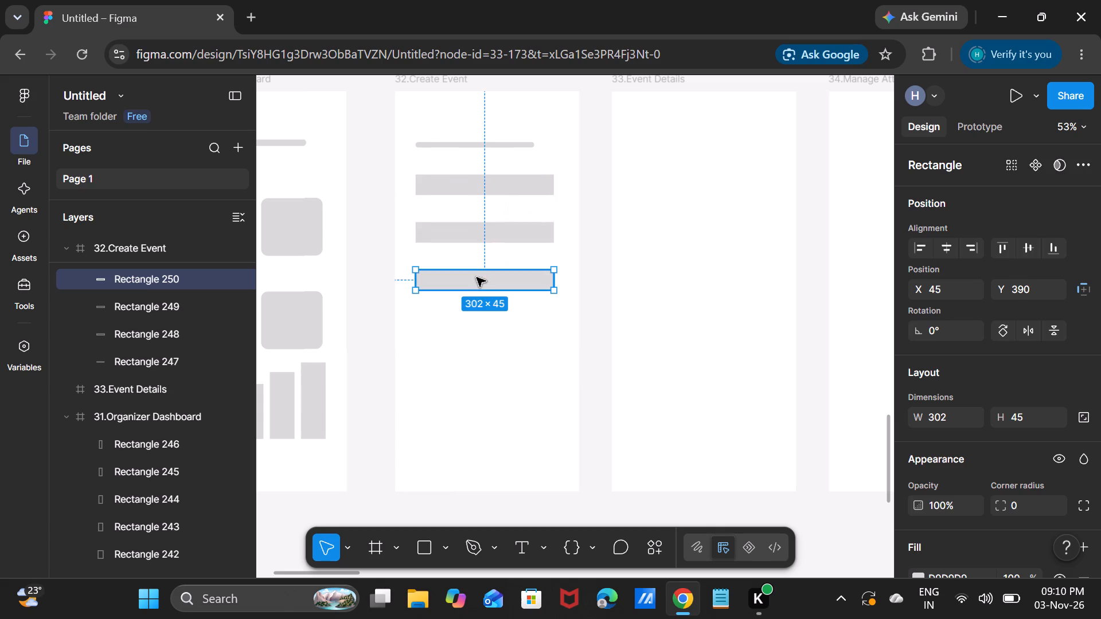
{"action": "key", "text": "ctrl+v"}
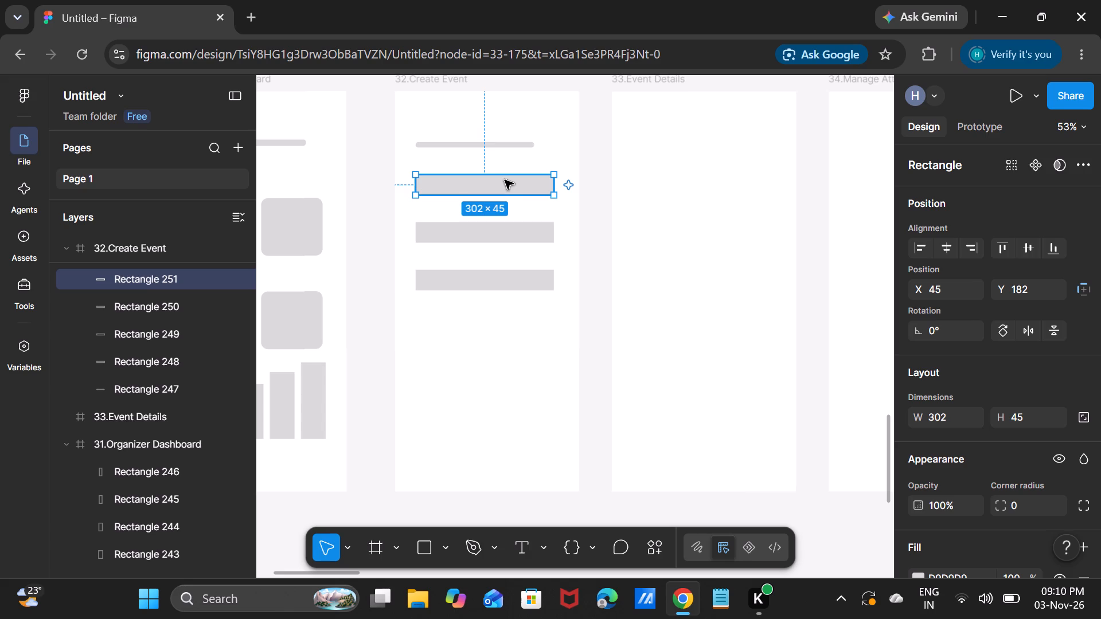
{"action": "left_click_drag", "start_coordinate": [505, 180], "coordinate": [503, 324]}
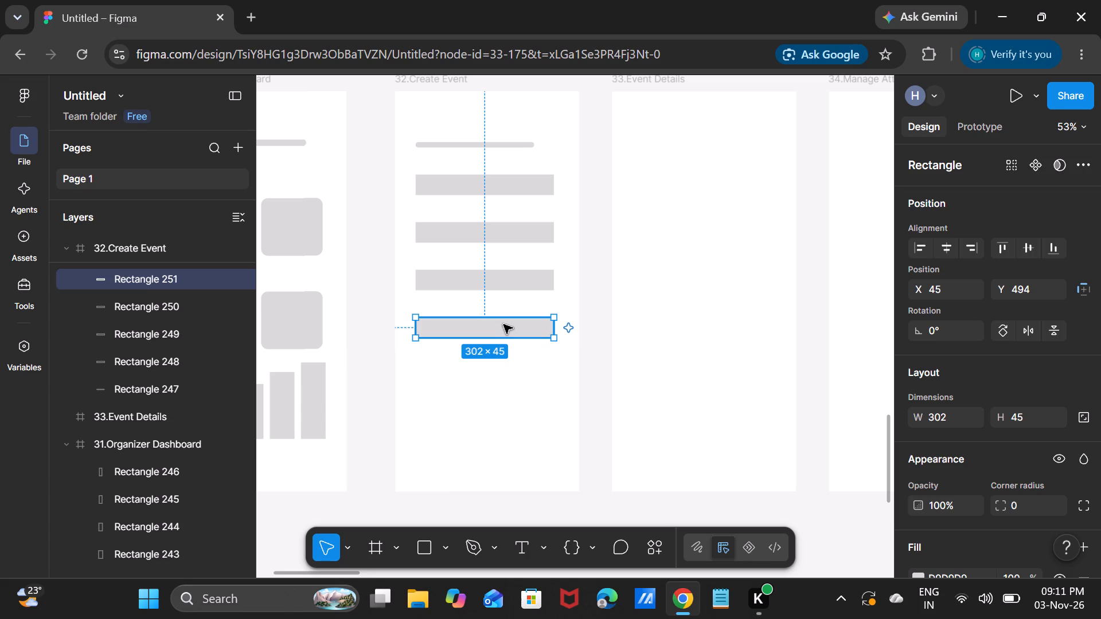
{"action": "left_click", "coordinate": [503, 324]}
{"action": "left_click", "coordinate": [516, 425]}
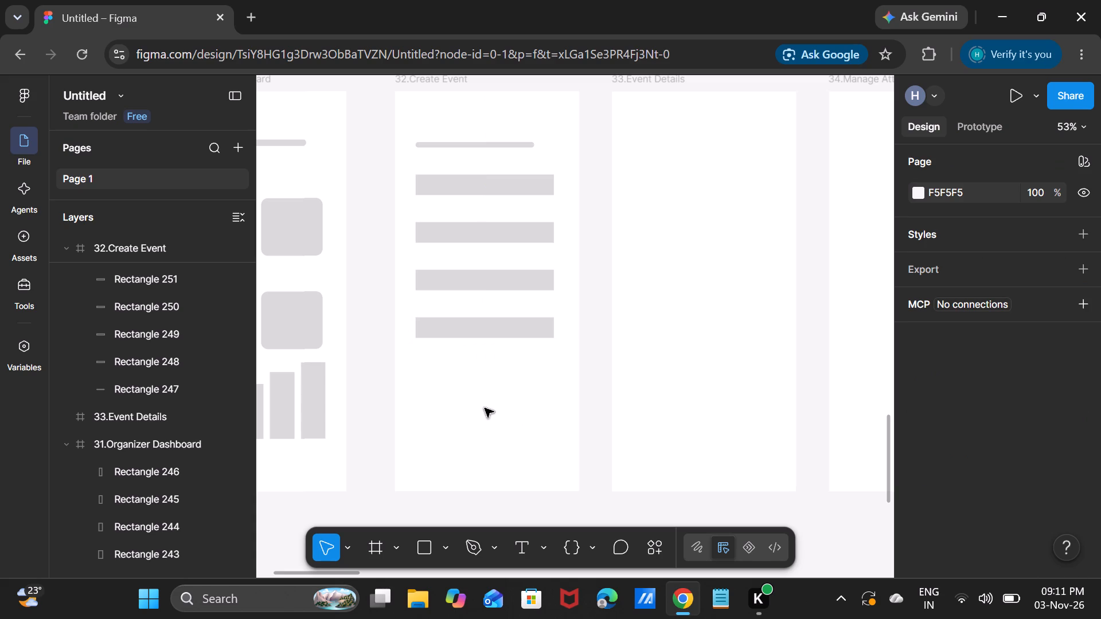
Draw a button rectangle about 276 × 64 near the bottom of the 32.Create Event frame, right edge aligned with the fields.
{"action": "left_click", "coordinate": [436, 556]}
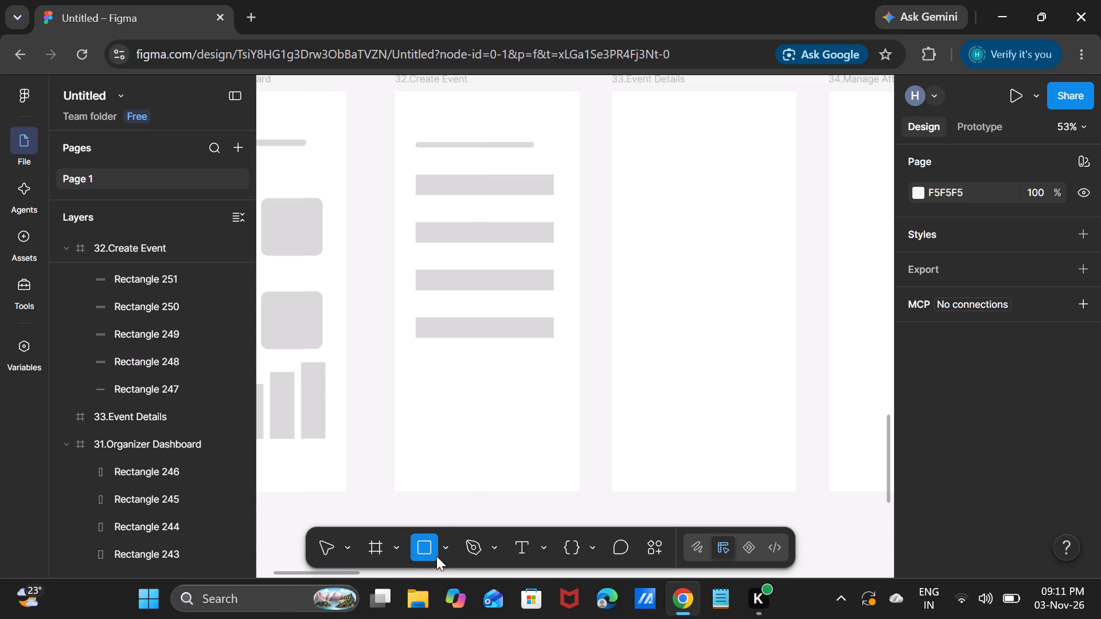
{"action": "left_click_drag", "start_coordinate": [427, 445], "coordinate": [564, 465]}
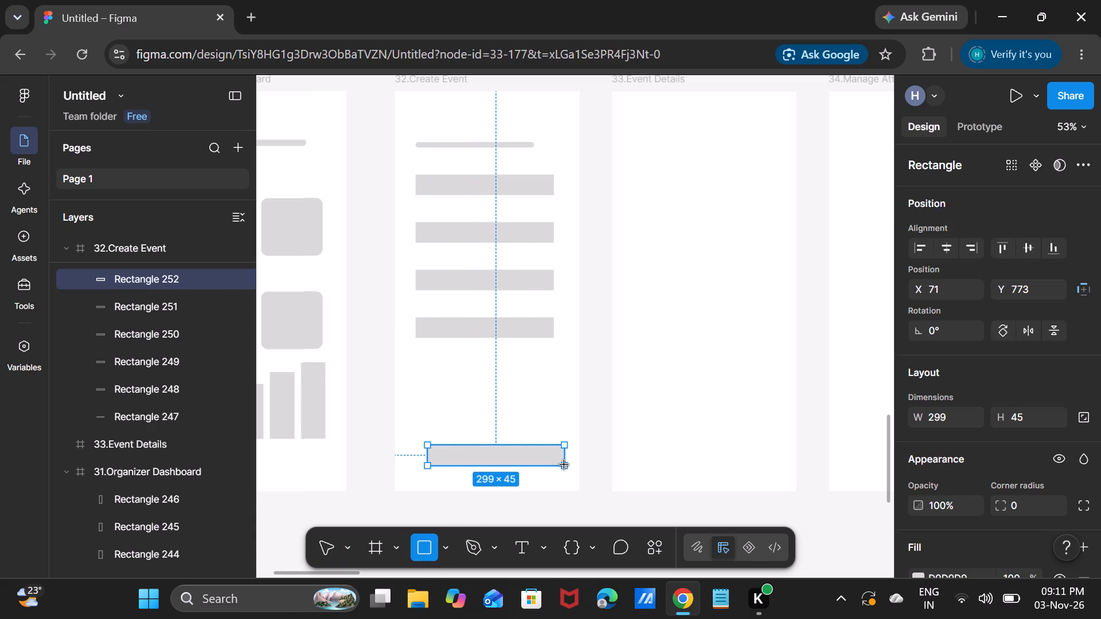
{"action": "left_click_drag", "start_coordinate": [564, 465], "coordinate": [532, 466]}
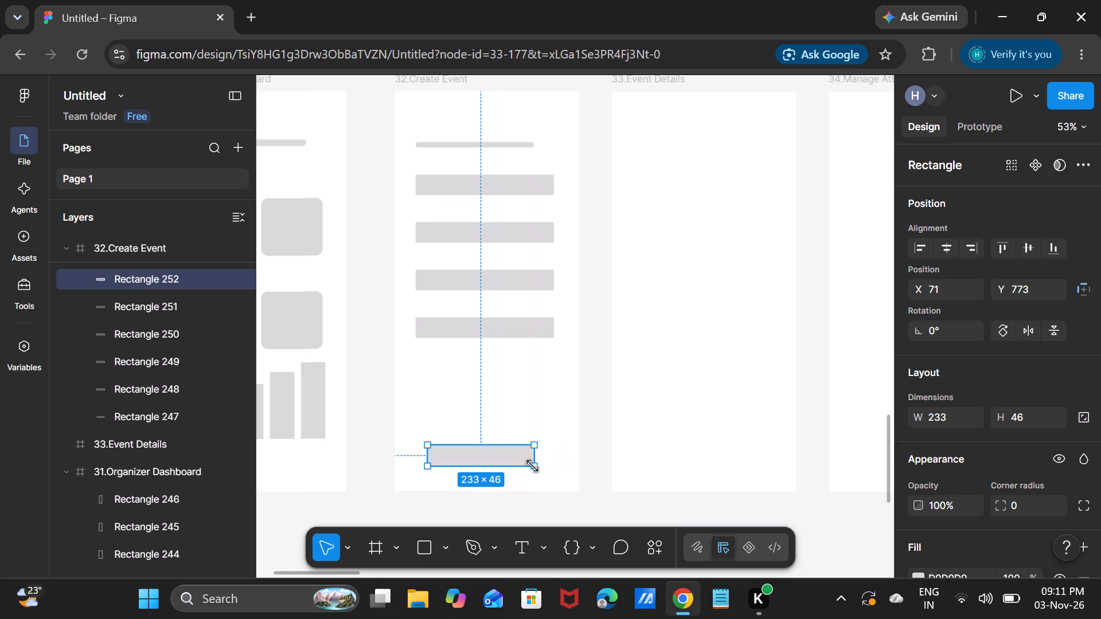
{"action": "left_click_drag", "start_coordinate": [533, 466], "coordinate": [554, 465]}
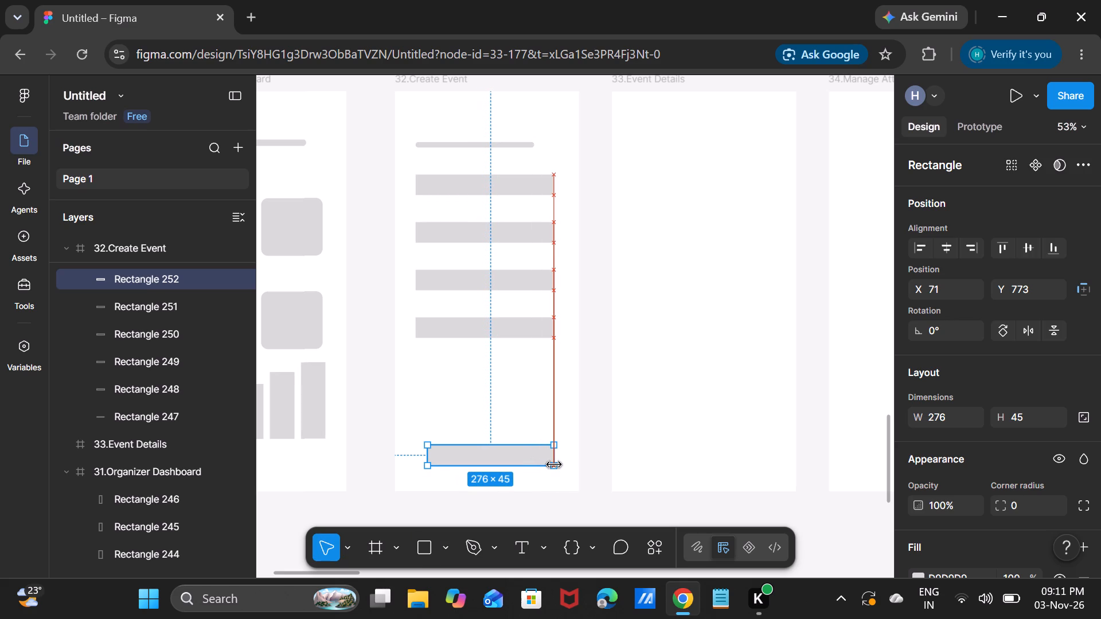
{"action": "left_click_drag", "start_coordinate": [506, 444], "coordinate": [506, 436]}
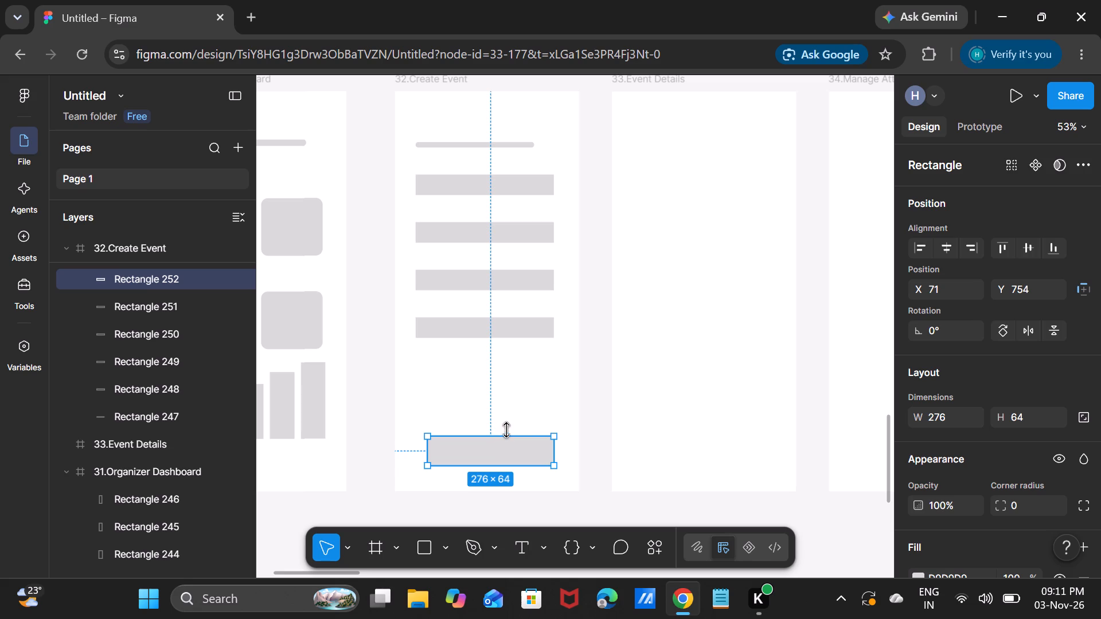
{"action": "left_click", "coordinate": [591, 344]}
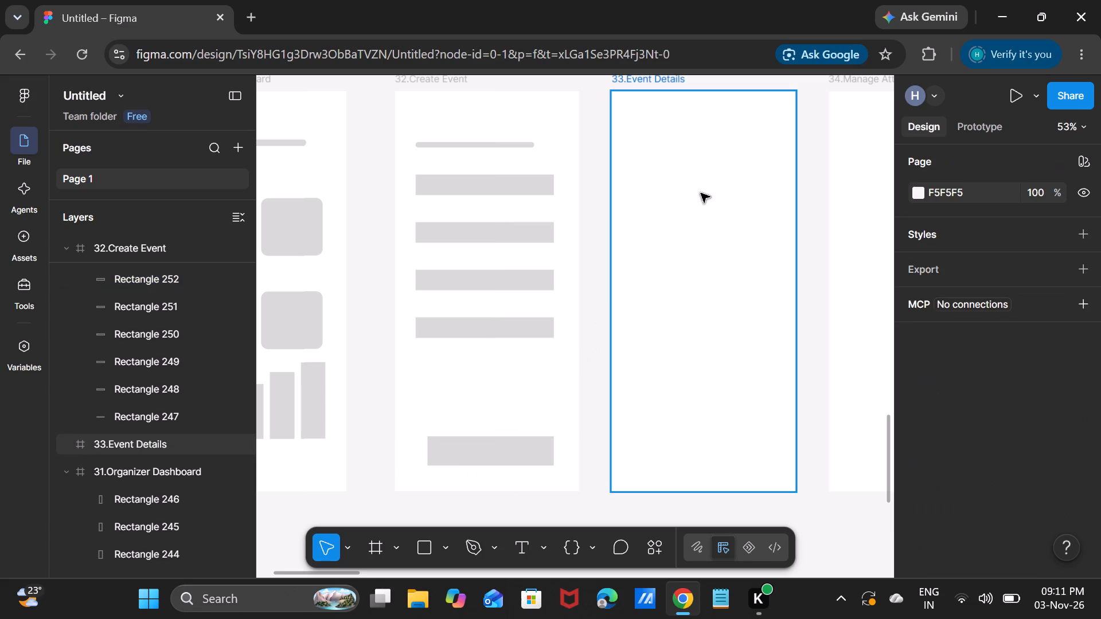
Switch to Windows Update in Settings and restart the computer for the pending update.
{"action": "left_click", "coordinate": [867, 610]}
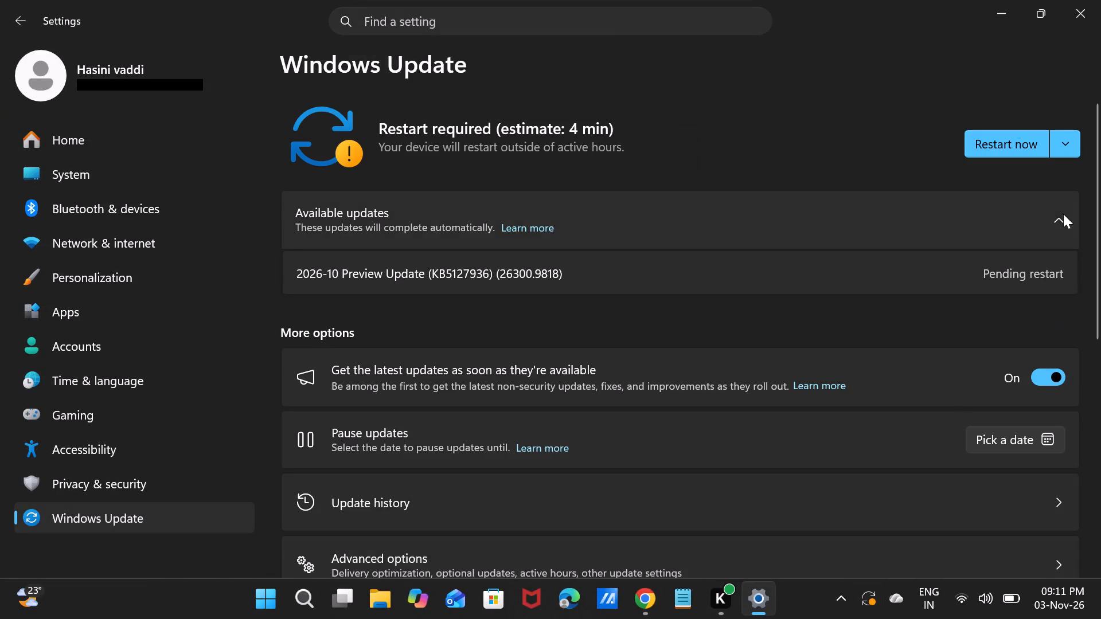
{"action": "left_click", "coordinate": [996, 145]}
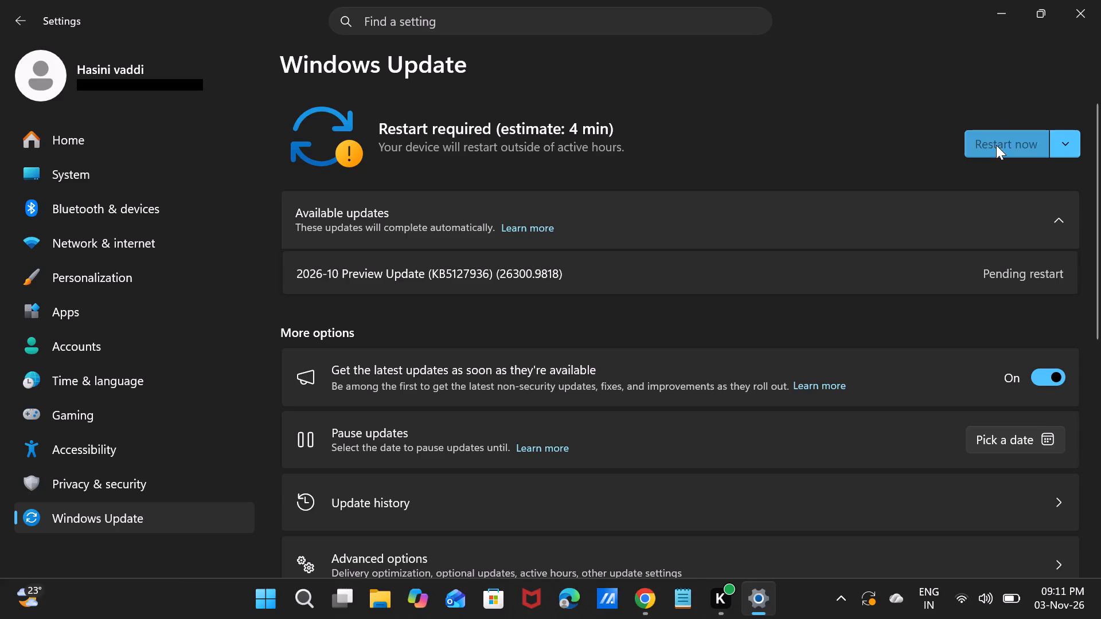